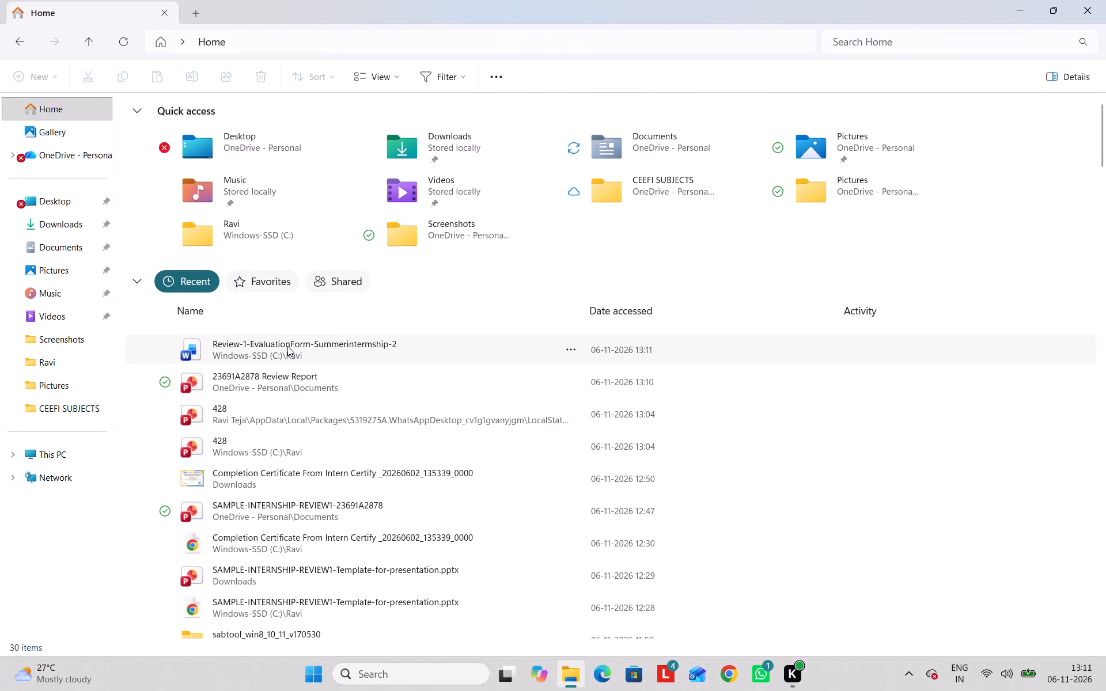
Open the recent document Review-1-EvaluationForm-Summerintermship-2 in Word and enable it for editing.
double_click(287, 346)
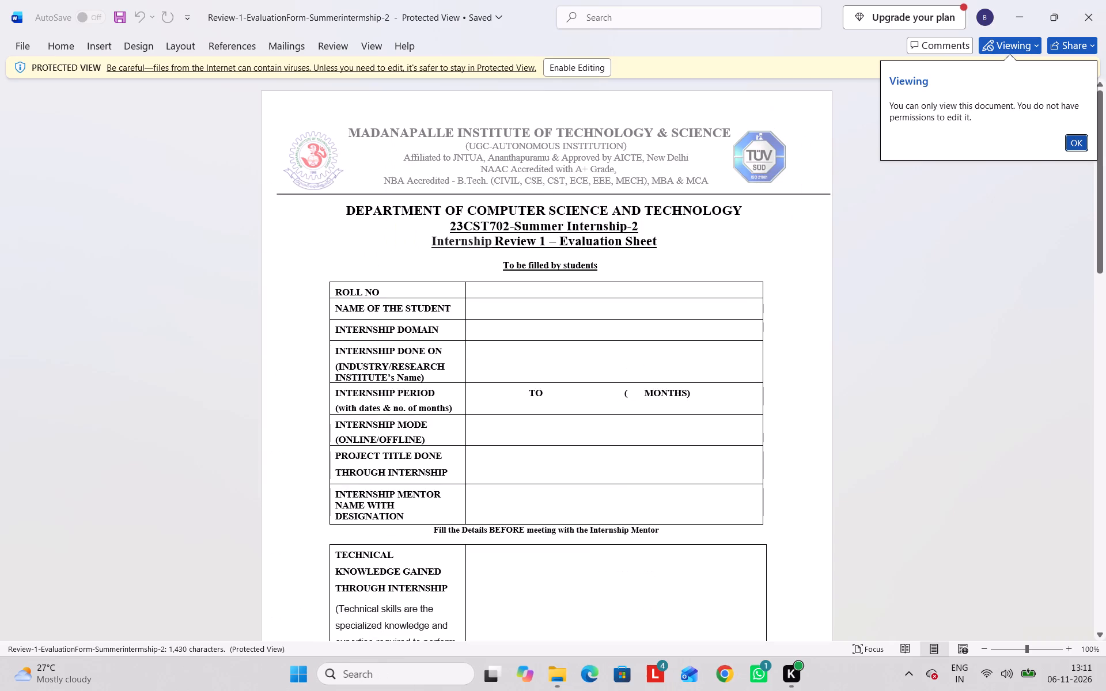
click(581, 67)
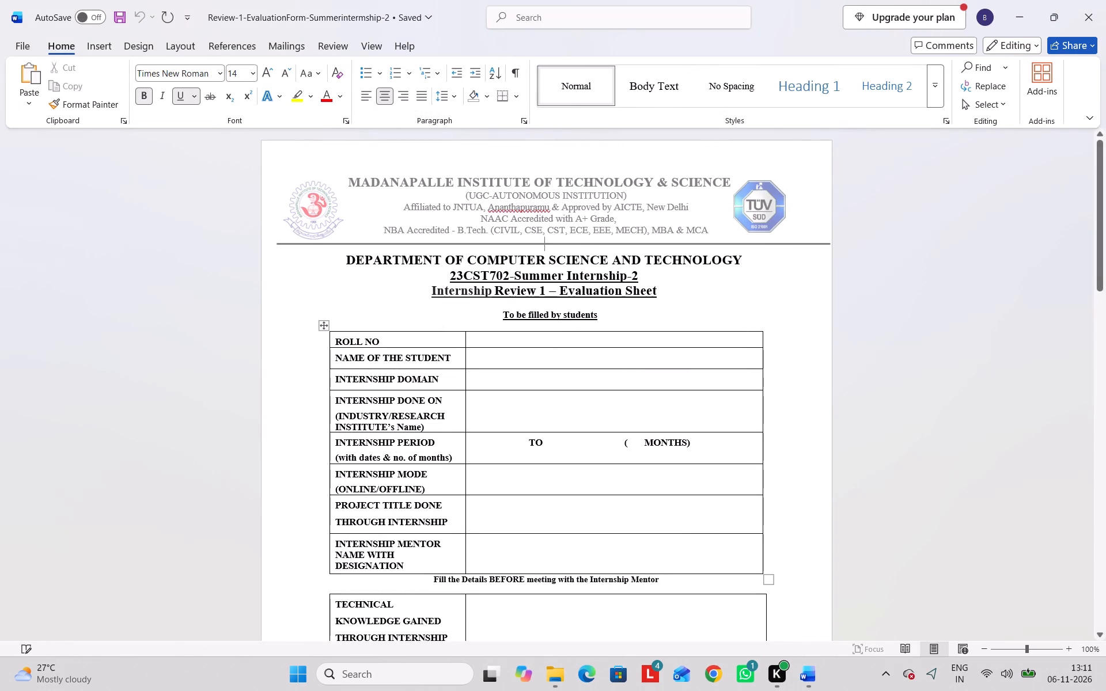
Start filling in the empty ROLL NO cell of the evaluation sheet's student details table.
click(546, 344)
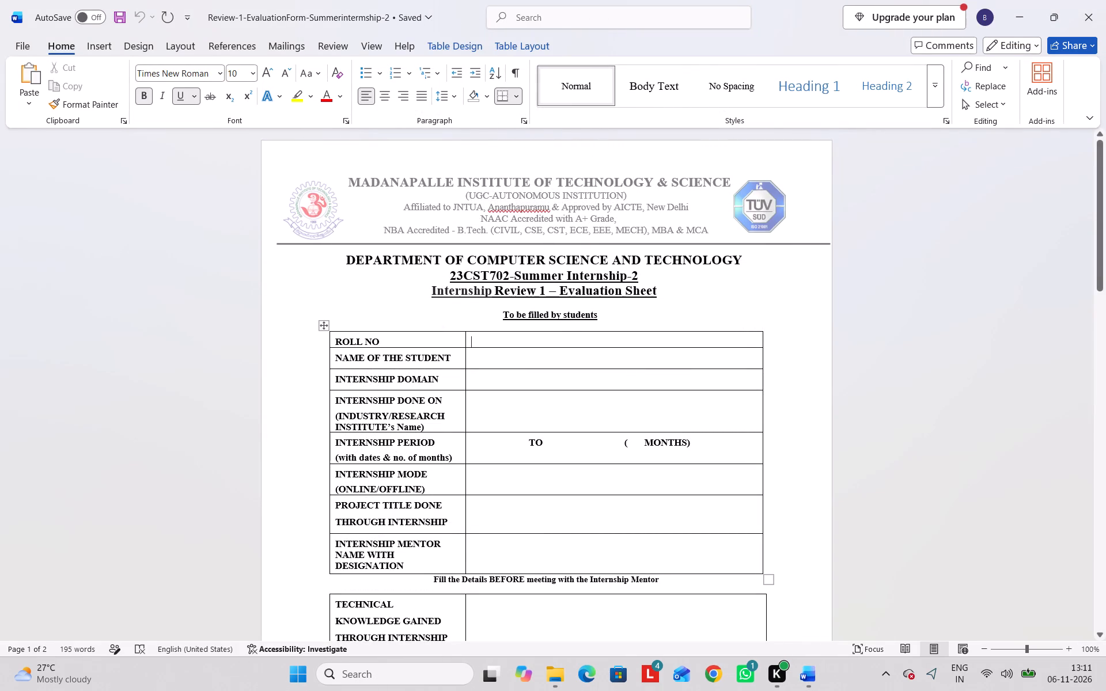
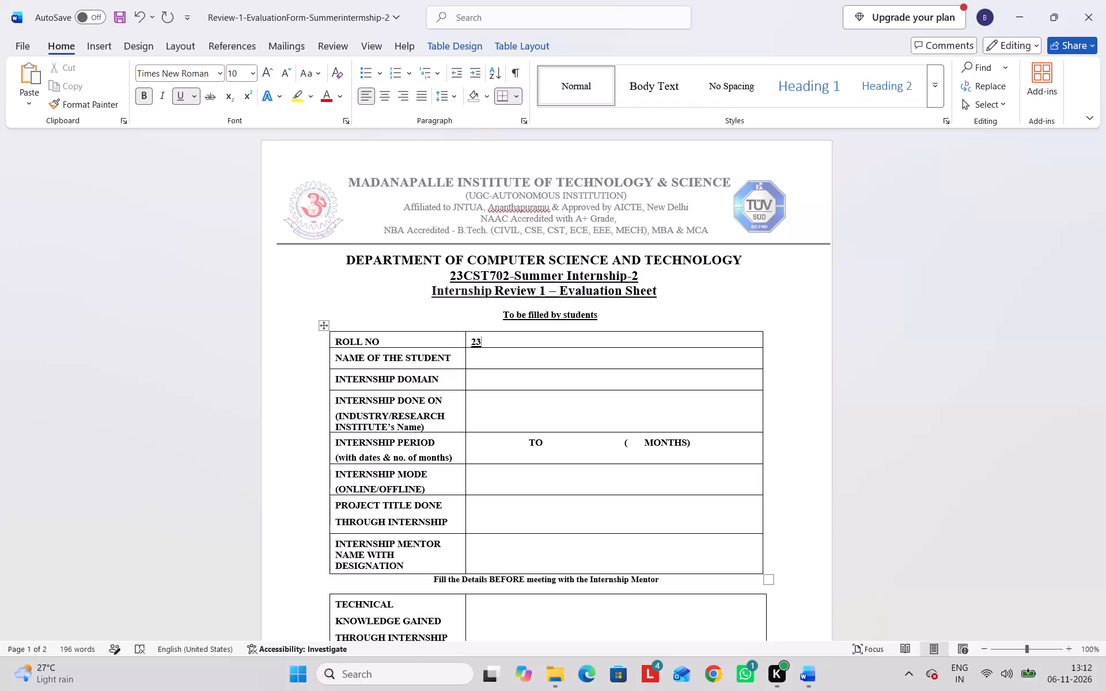
Complete the student's roll number in the ROLL NO cell and remove the underline from it.
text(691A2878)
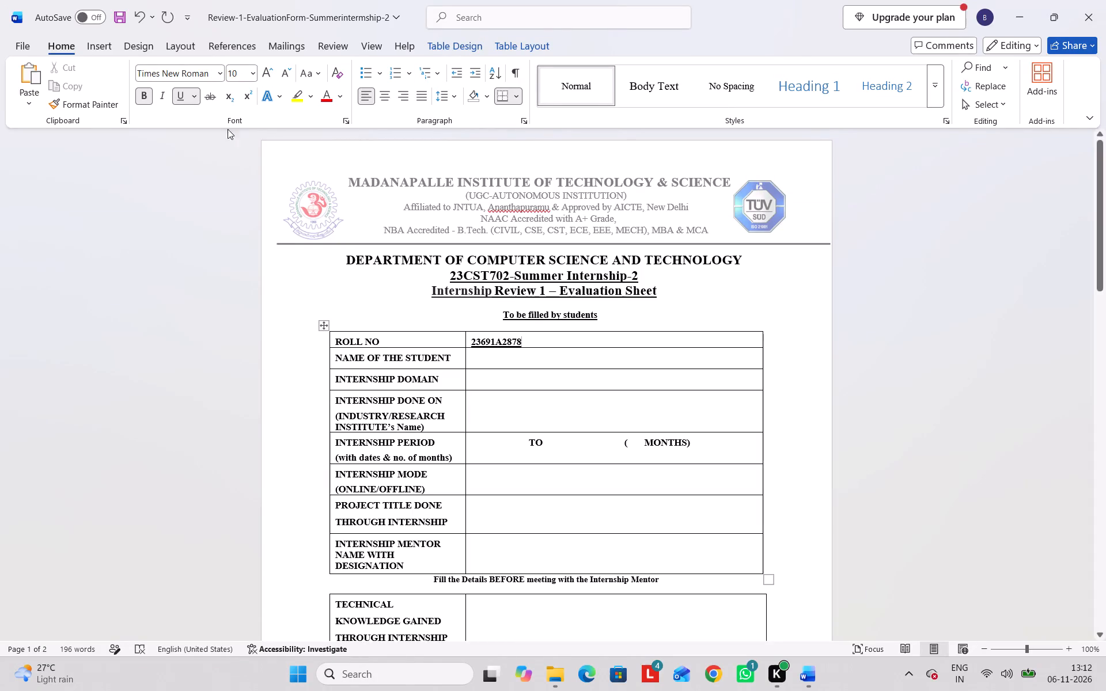
click(184, 102)
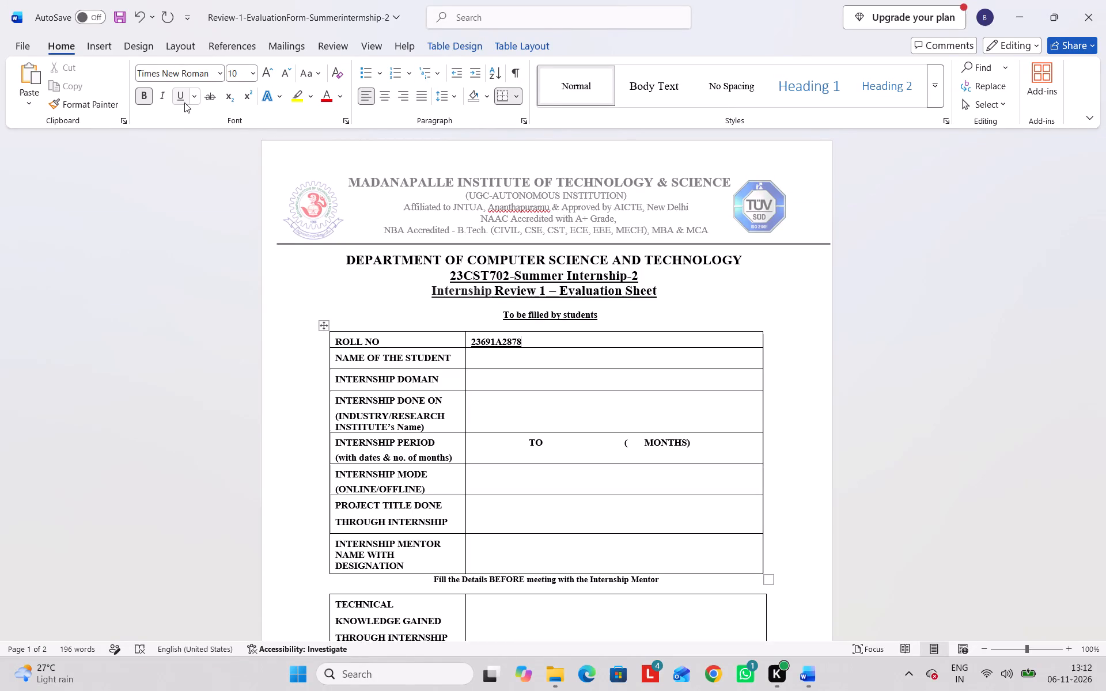
drag(523, 345, 487, 347)
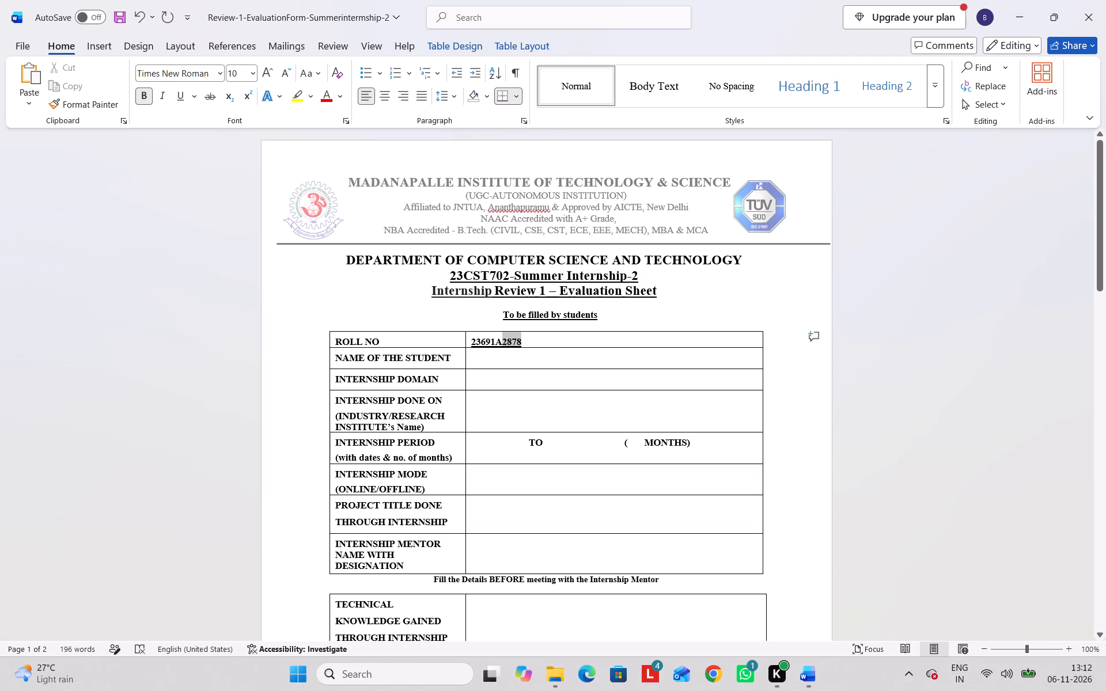
drag(487, 347, 467, 347)
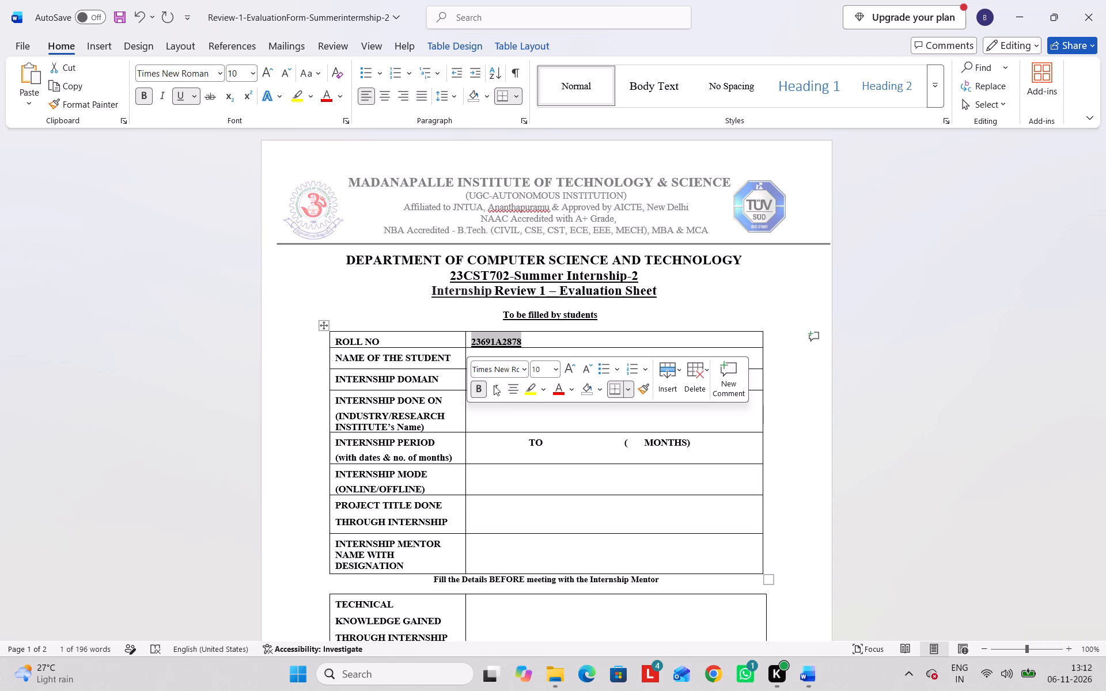
click(186, 95)
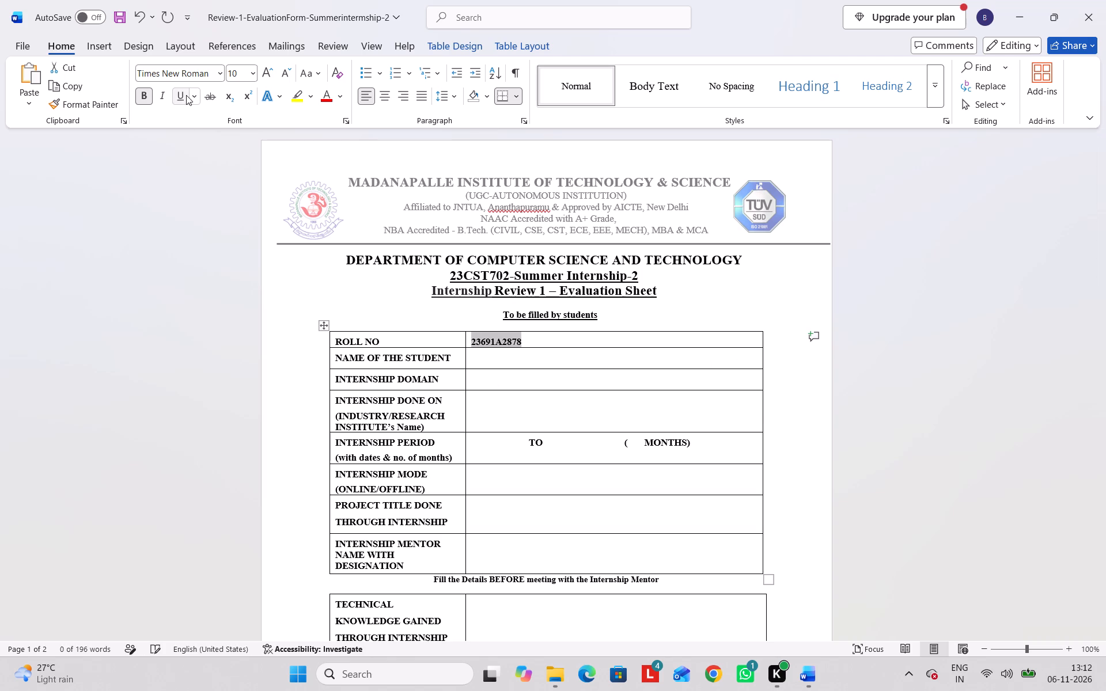
click(540, 341)
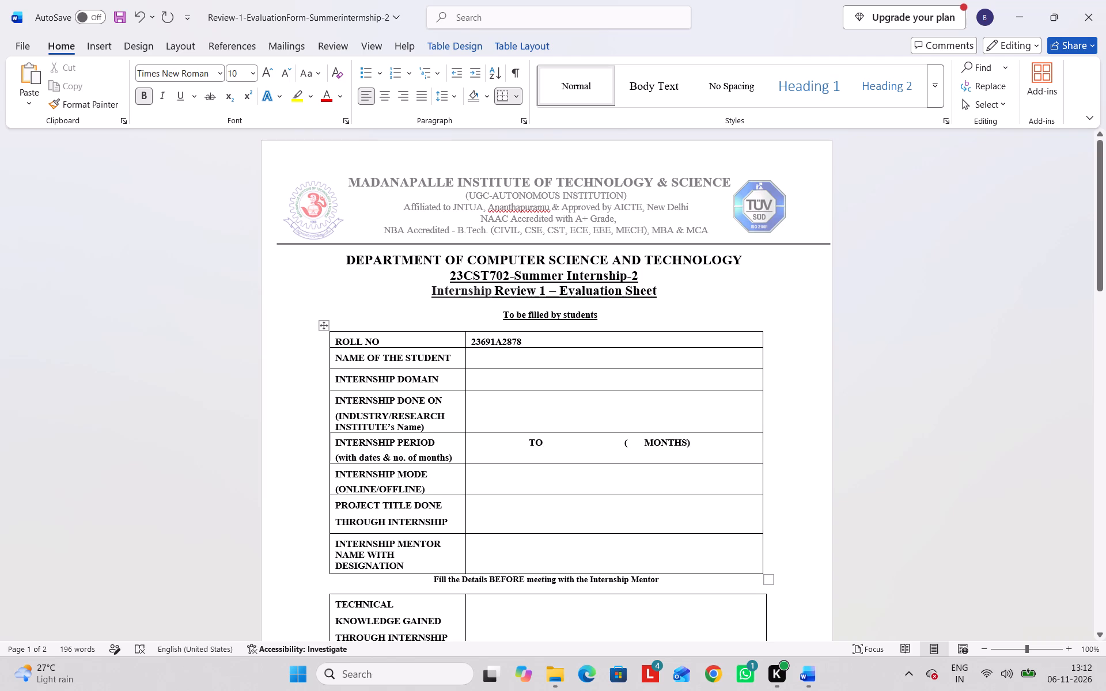
Enter the student's full name in capitals in the NAME OF THE STUDENT cell and remove its underline.
click(535, 360)
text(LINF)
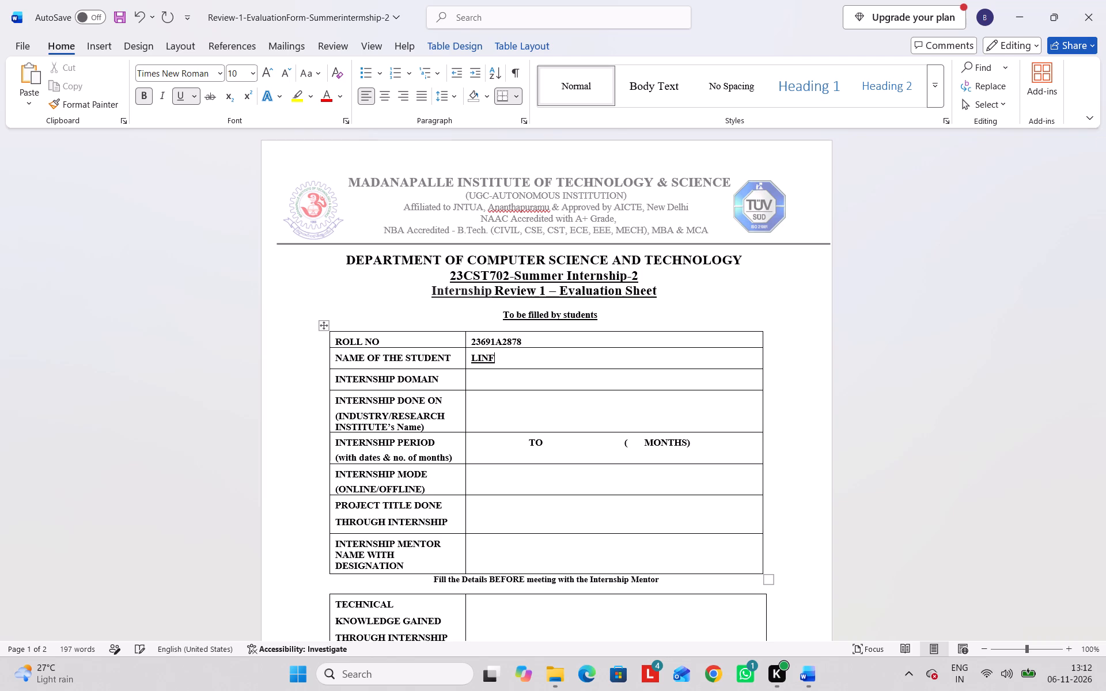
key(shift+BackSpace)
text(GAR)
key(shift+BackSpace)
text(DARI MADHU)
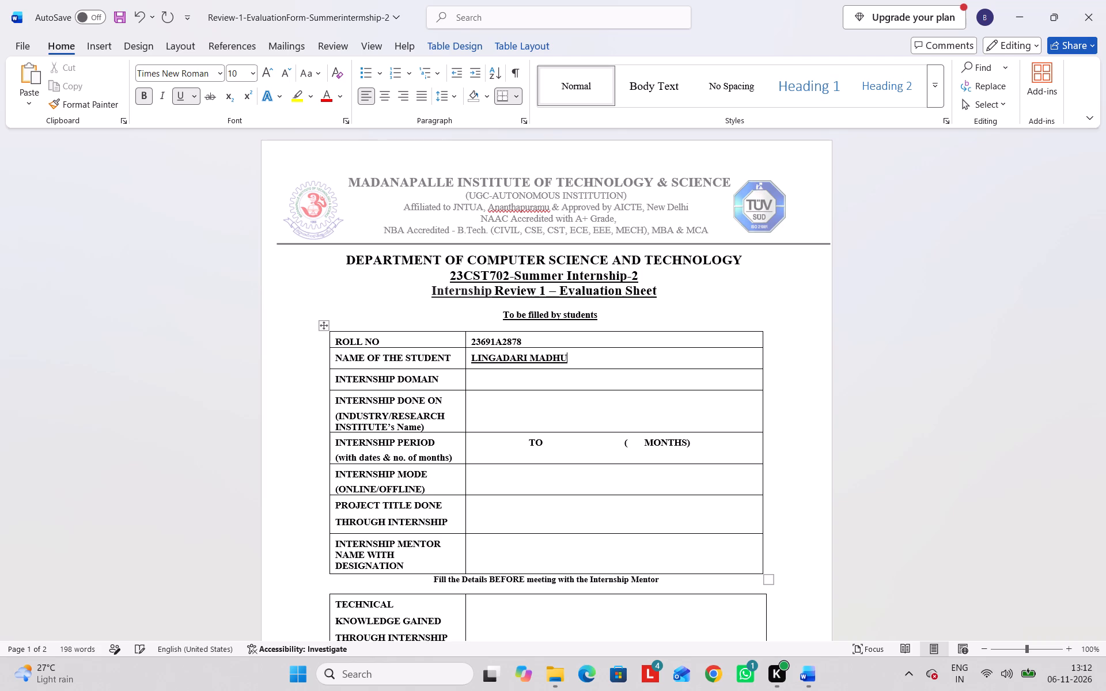
drag(577, 356, 476, 363)
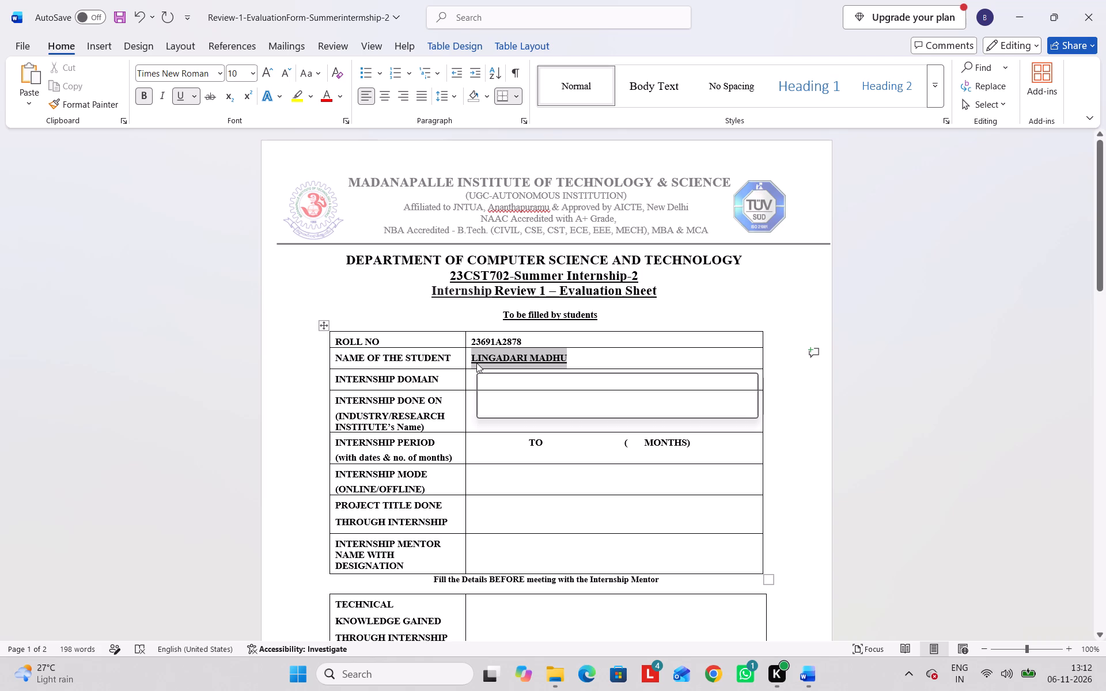
click(188, 98)
Enter JAVA FULL STACK in the INTERNSHIP DOMAIN cell and remove the underline from the text.
click(521, 379)
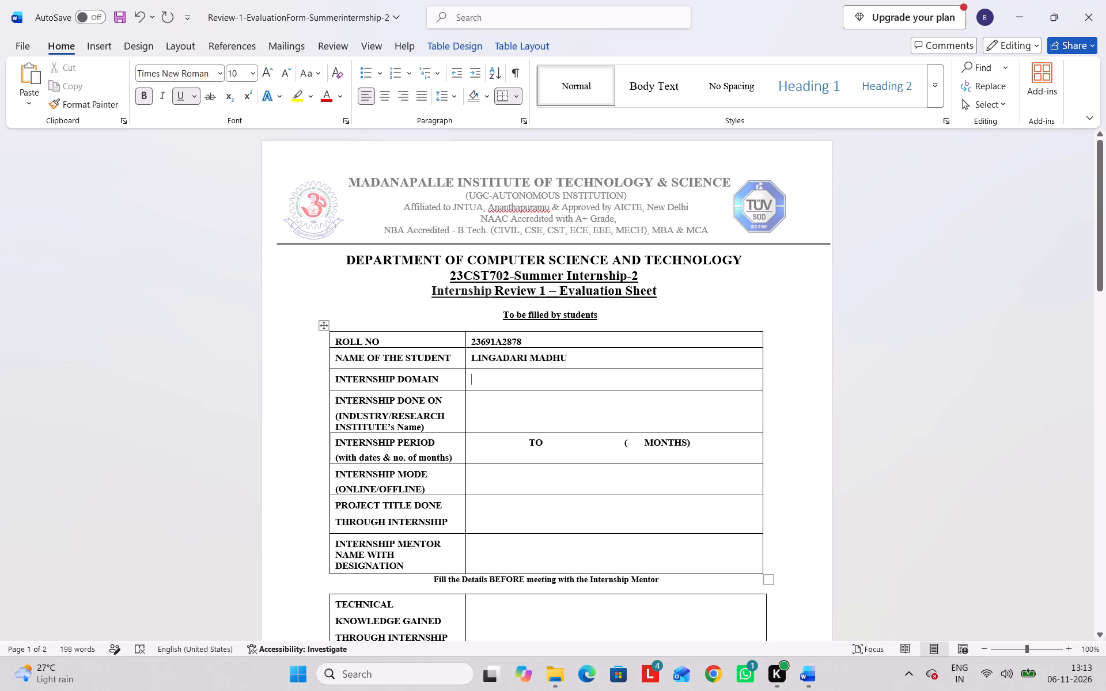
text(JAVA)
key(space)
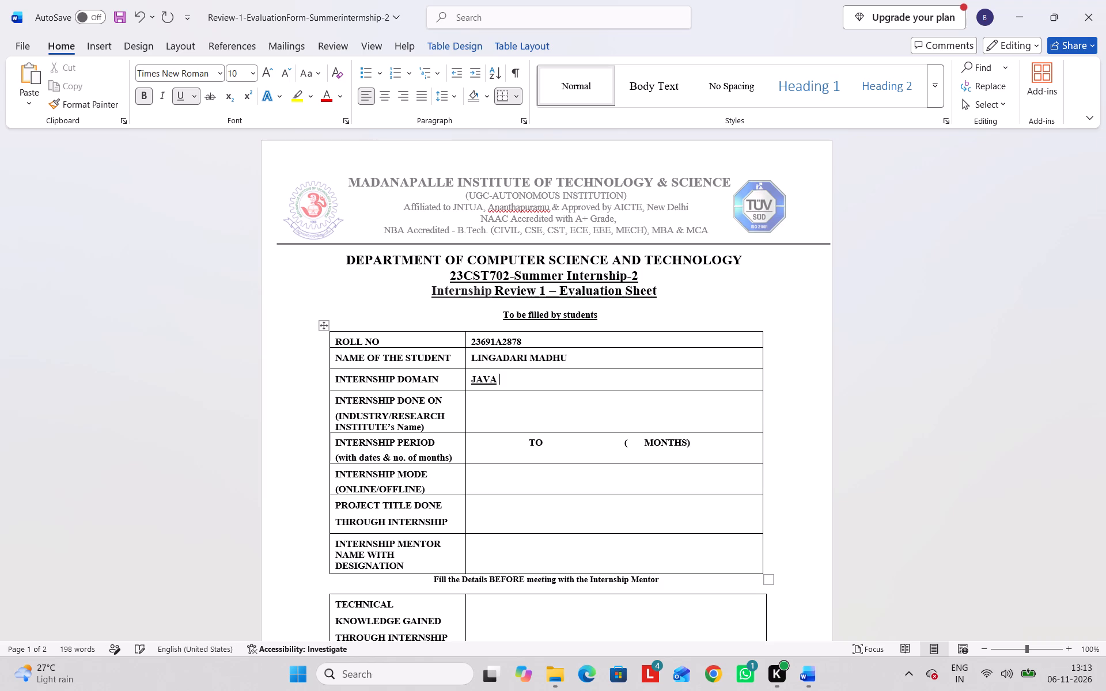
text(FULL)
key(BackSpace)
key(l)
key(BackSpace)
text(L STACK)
drag(569, 379, 479, 381)
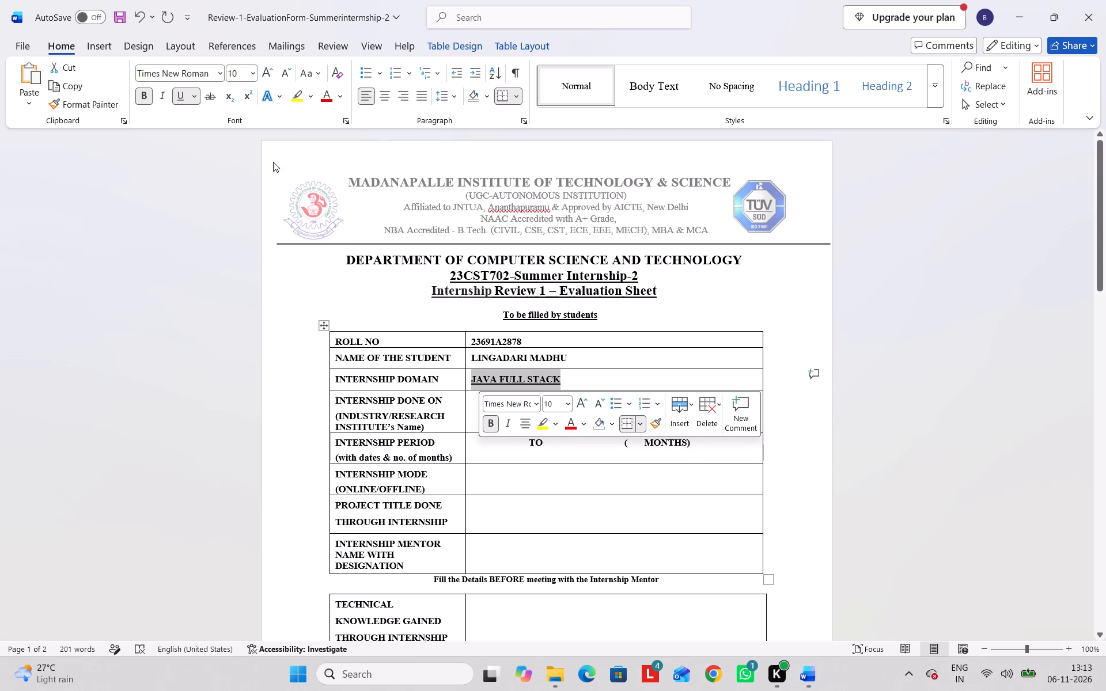
click(172, 98)
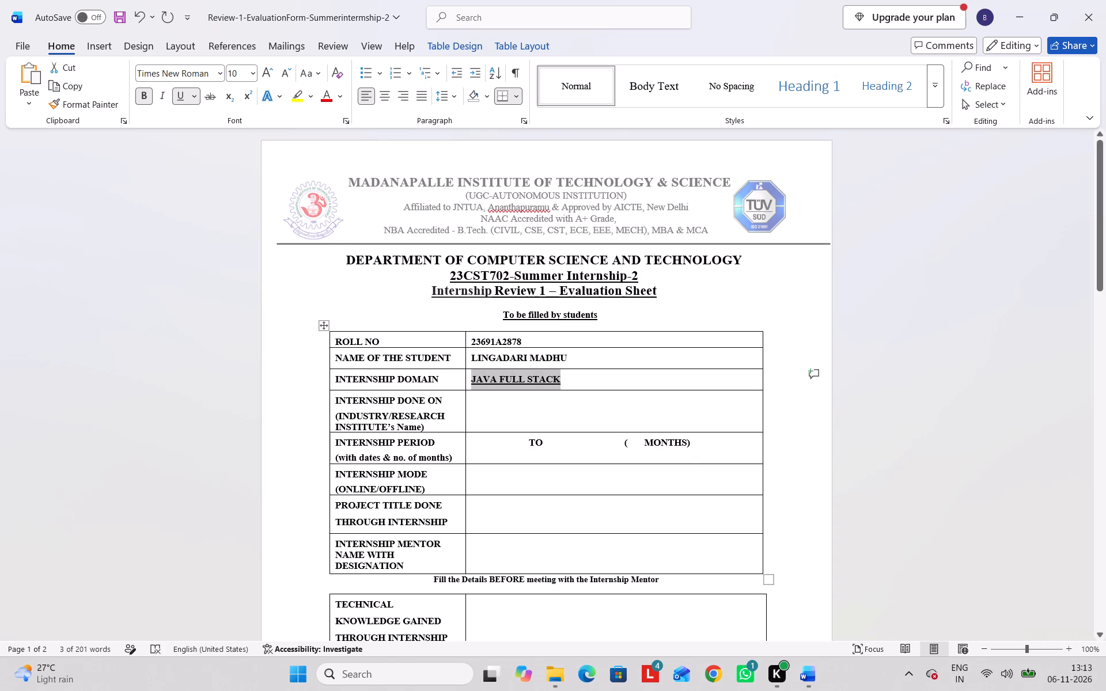
click(181, 102)
Enter OFFLINE in the INTERNSHIP MODE (ONLINE/OFFLINE) cell.
click(520, 424)
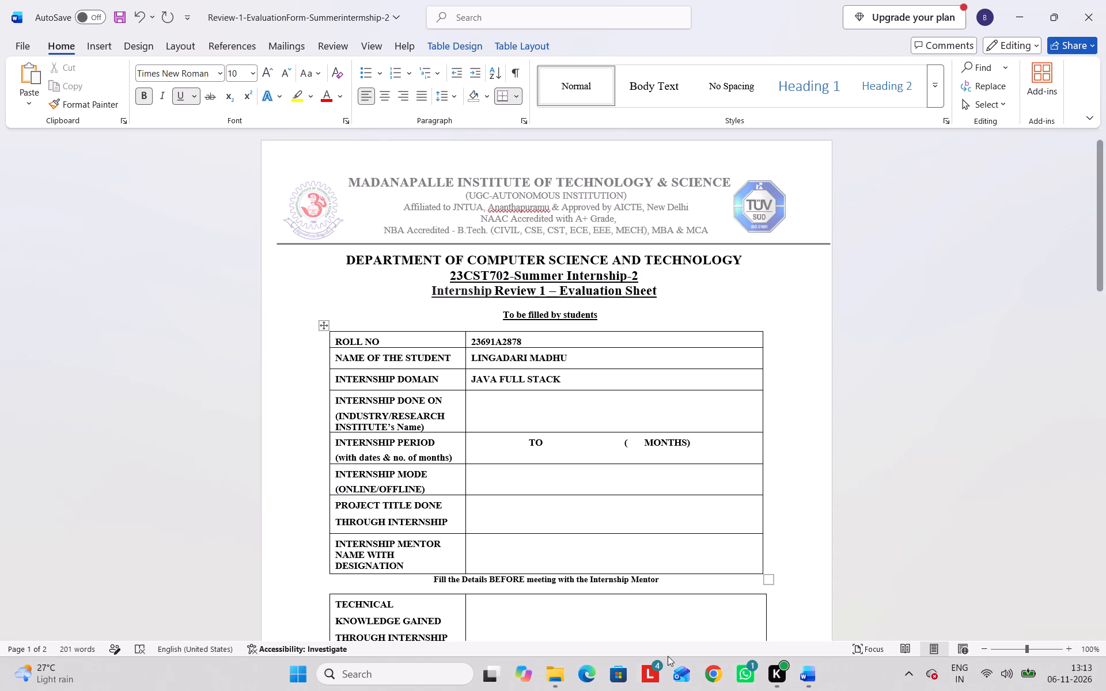
click(535, 487)
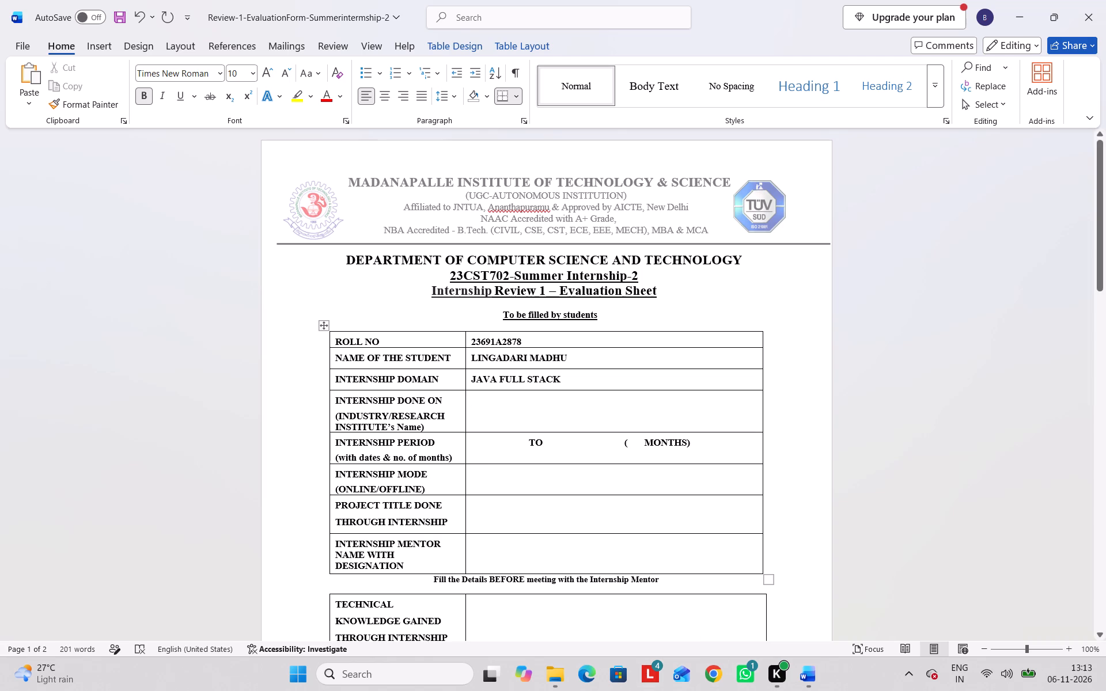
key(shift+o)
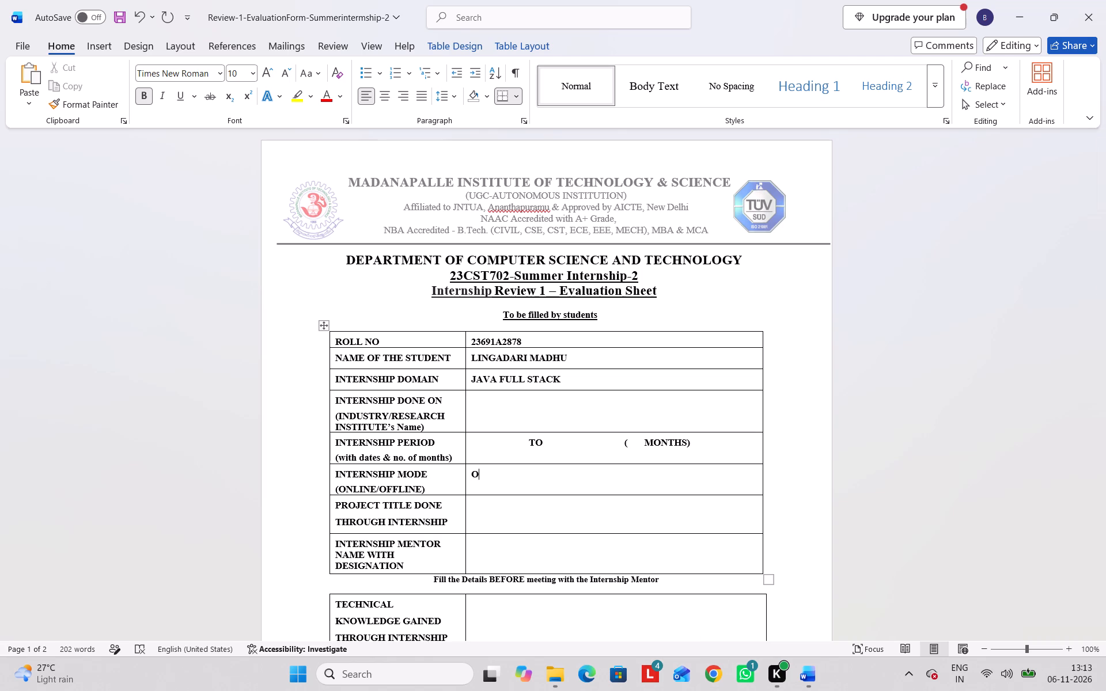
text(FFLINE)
Enter the mentor's name in capitals, preceded by MR., in the PROJECT TITLE DONE THROUGH INTERNSHIP cell.
click(520, 512)
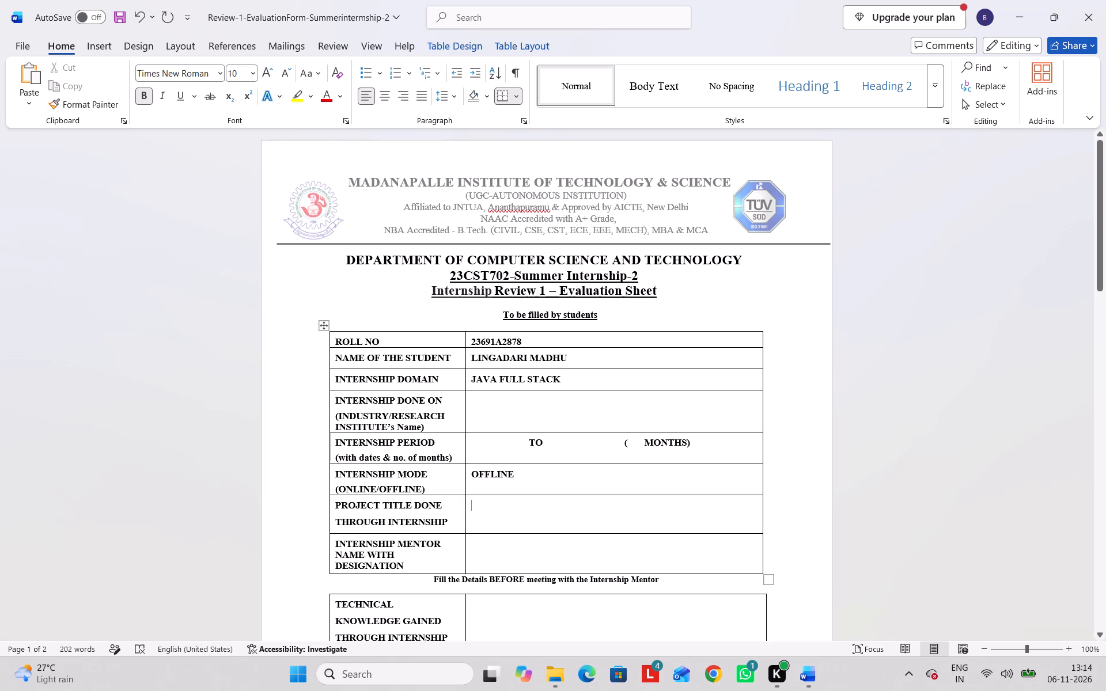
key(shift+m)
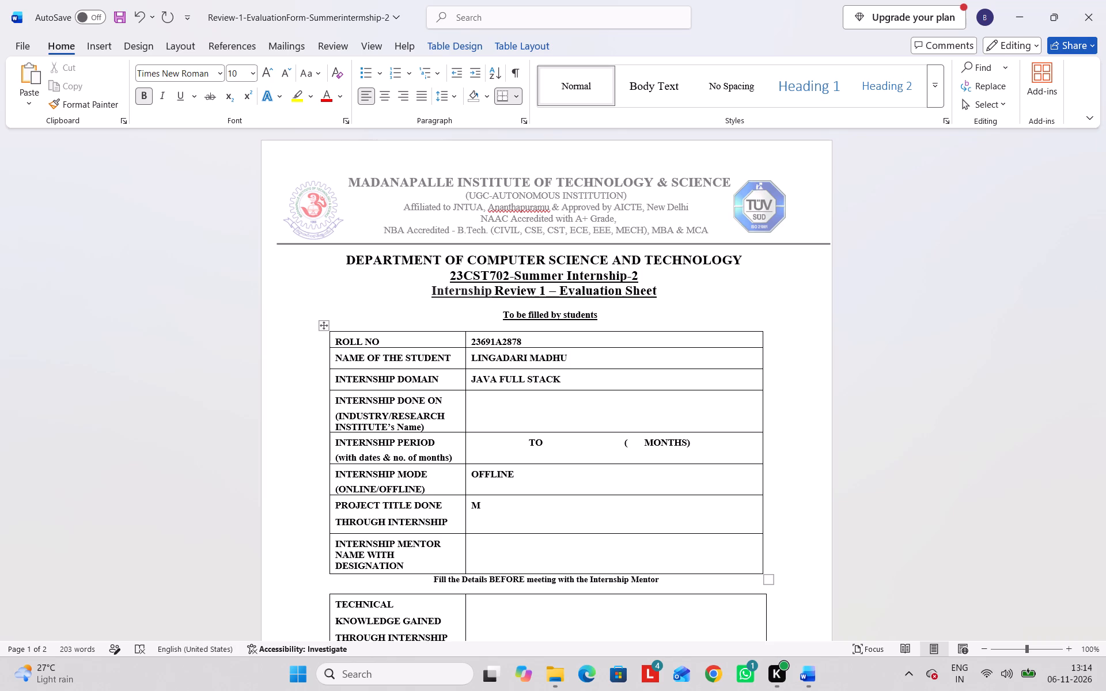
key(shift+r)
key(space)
key(BackSpace)
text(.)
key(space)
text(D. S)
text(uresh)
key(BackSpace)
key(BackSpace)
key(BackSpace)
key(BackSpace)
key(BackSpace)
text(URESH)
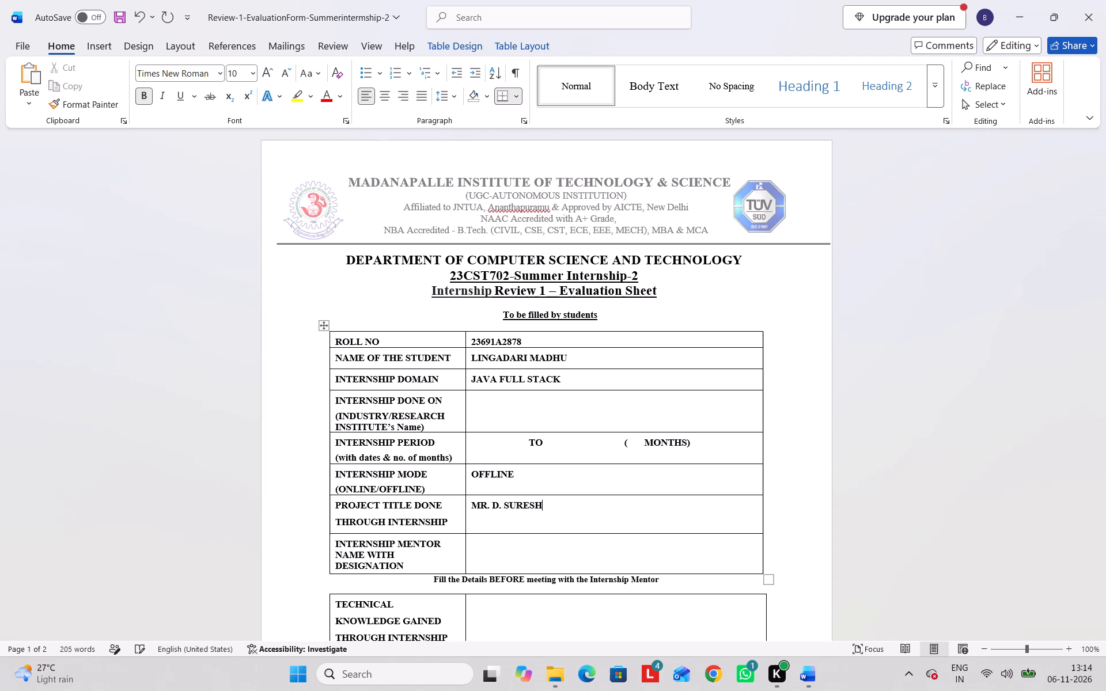
Add the designation Asst.Professor after the mentor's name in the PROJECT TITLE DONE THROUGH INTERNSHIP cell.
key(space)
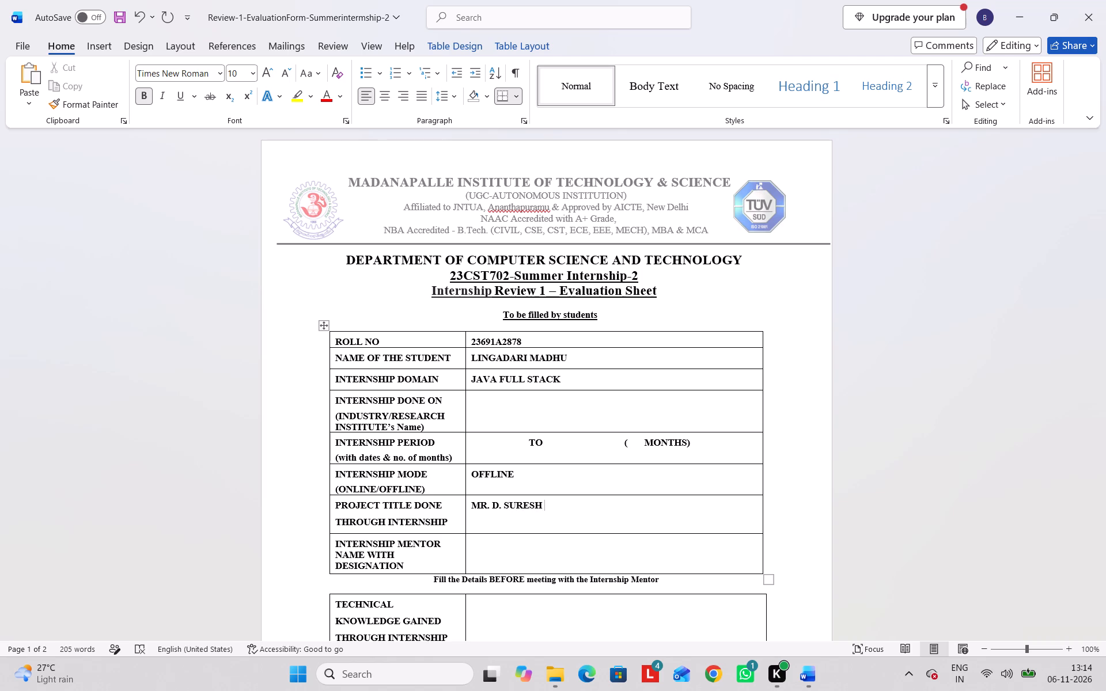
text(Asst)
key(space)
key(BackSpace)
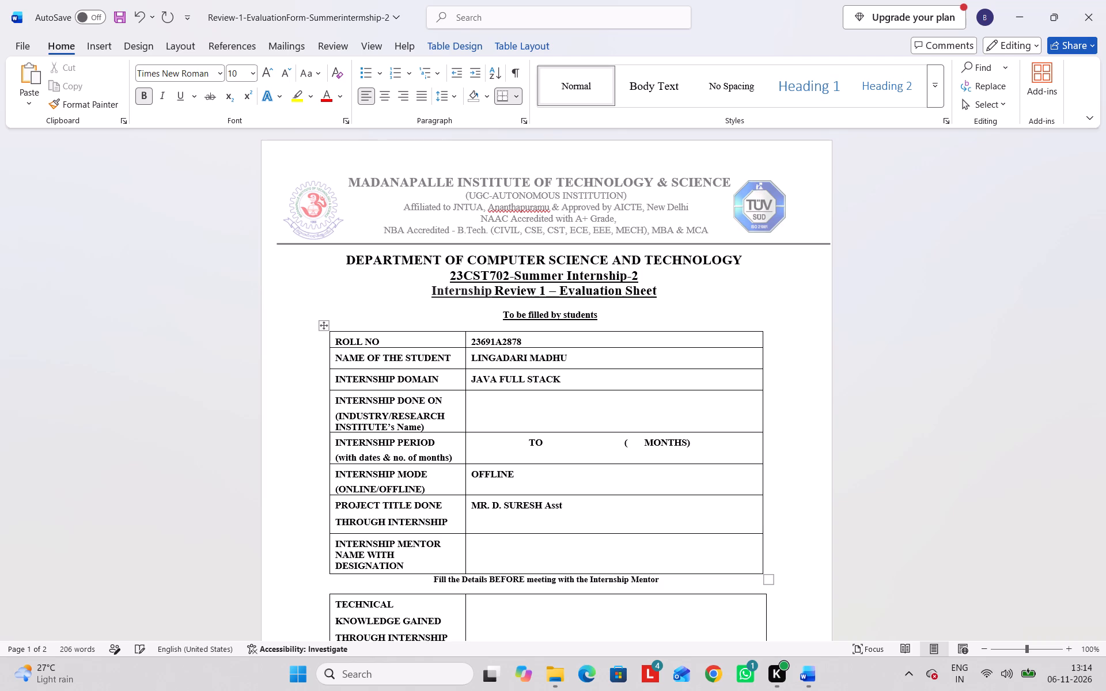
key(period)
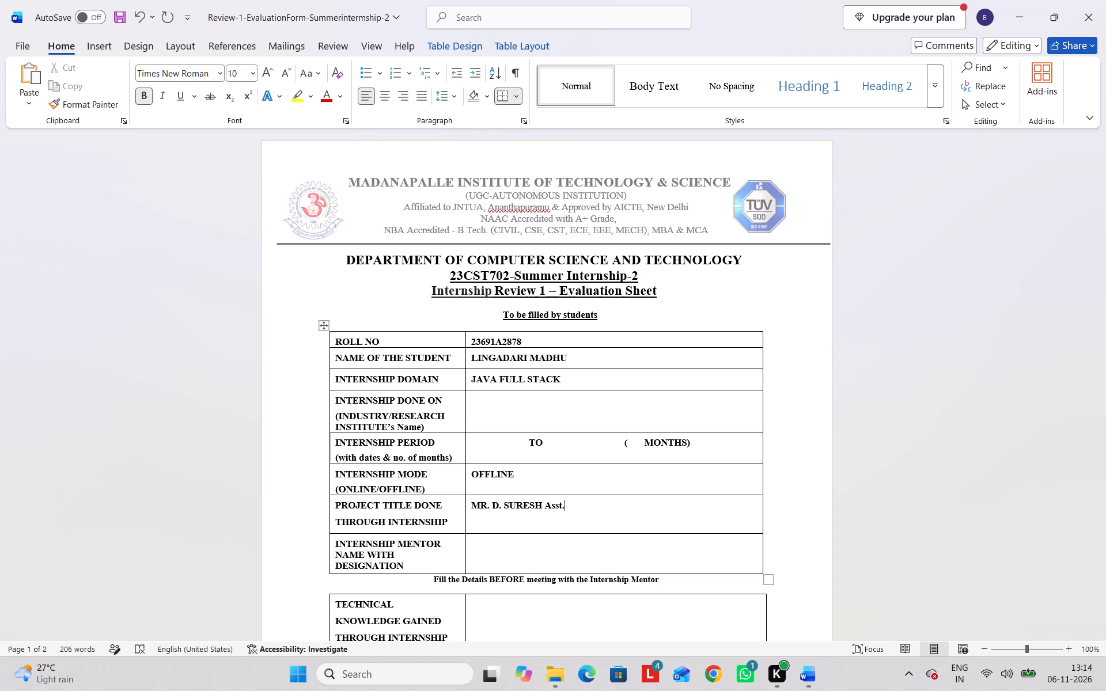
click(520, 512)
click(586, 505)
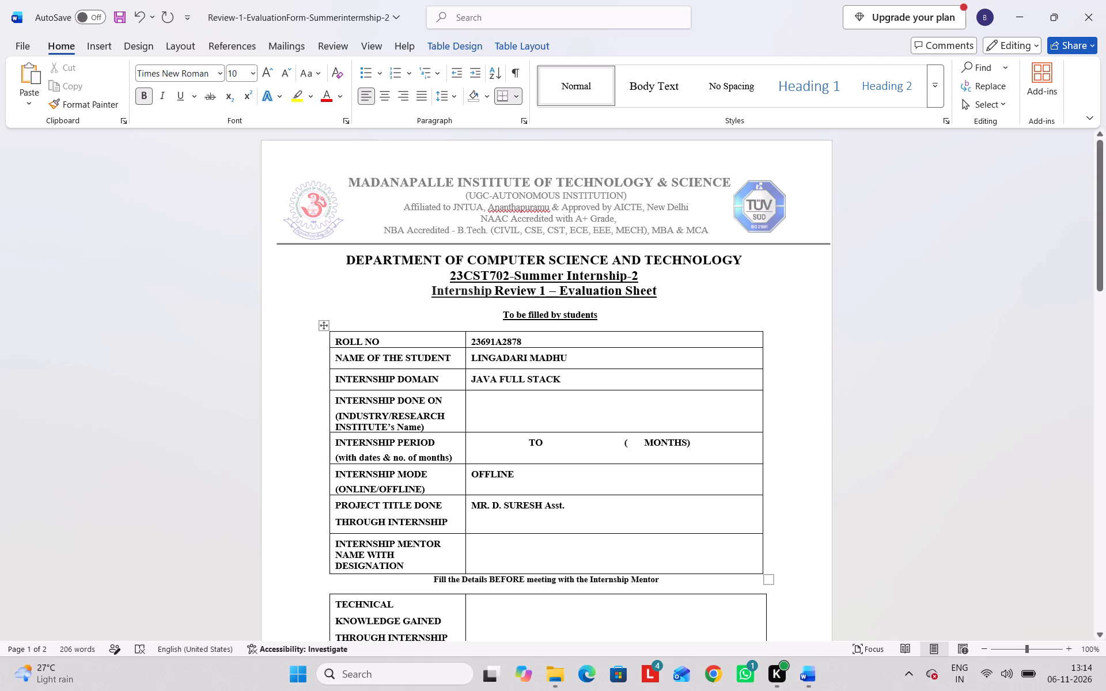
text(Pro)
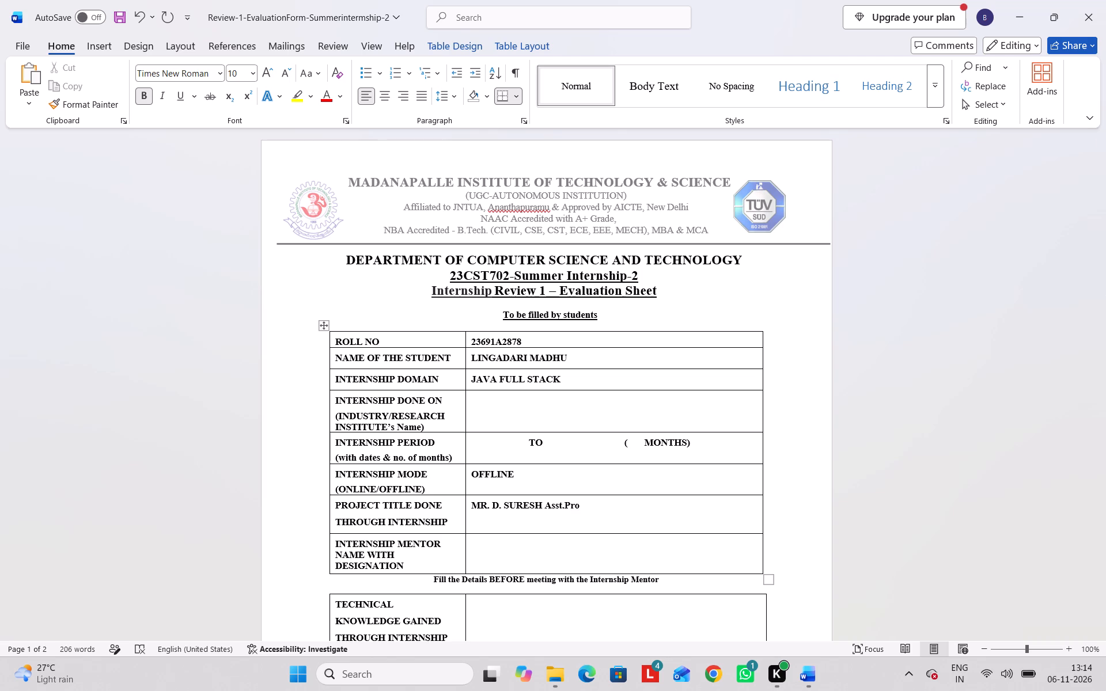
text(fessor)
Enter INTERN CERTIFY By the website makers in the INTERNSHIP DONE ON (INDUSTRY/RESEARCH INSTITUTE's Name) cell.
click(506, 450)
click(502, 398)
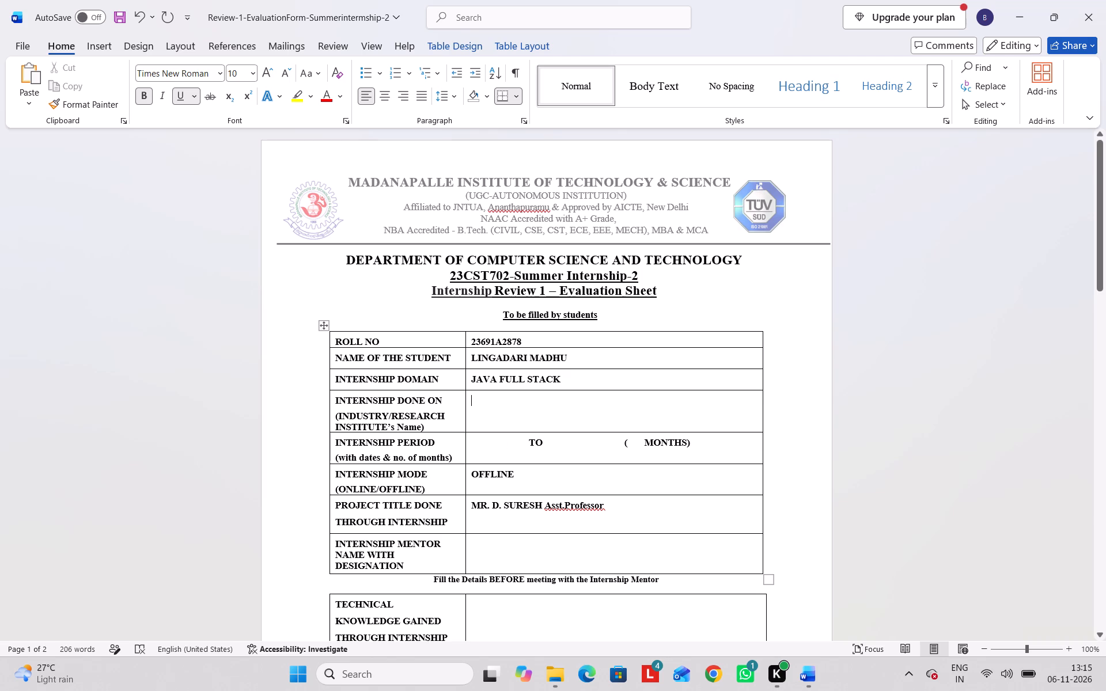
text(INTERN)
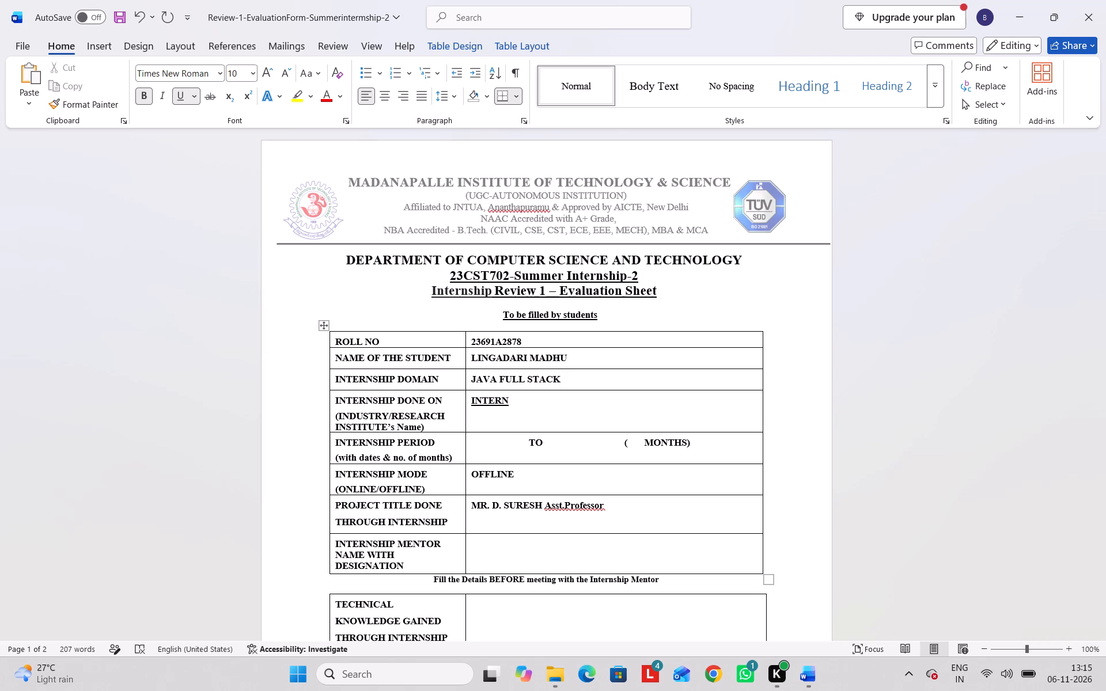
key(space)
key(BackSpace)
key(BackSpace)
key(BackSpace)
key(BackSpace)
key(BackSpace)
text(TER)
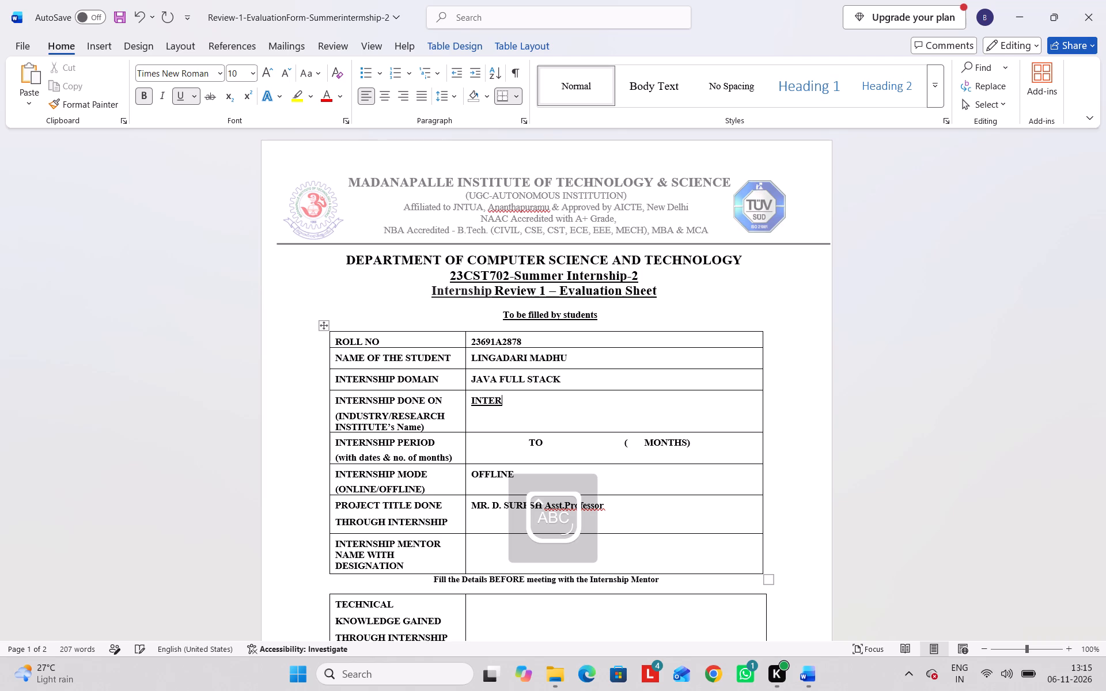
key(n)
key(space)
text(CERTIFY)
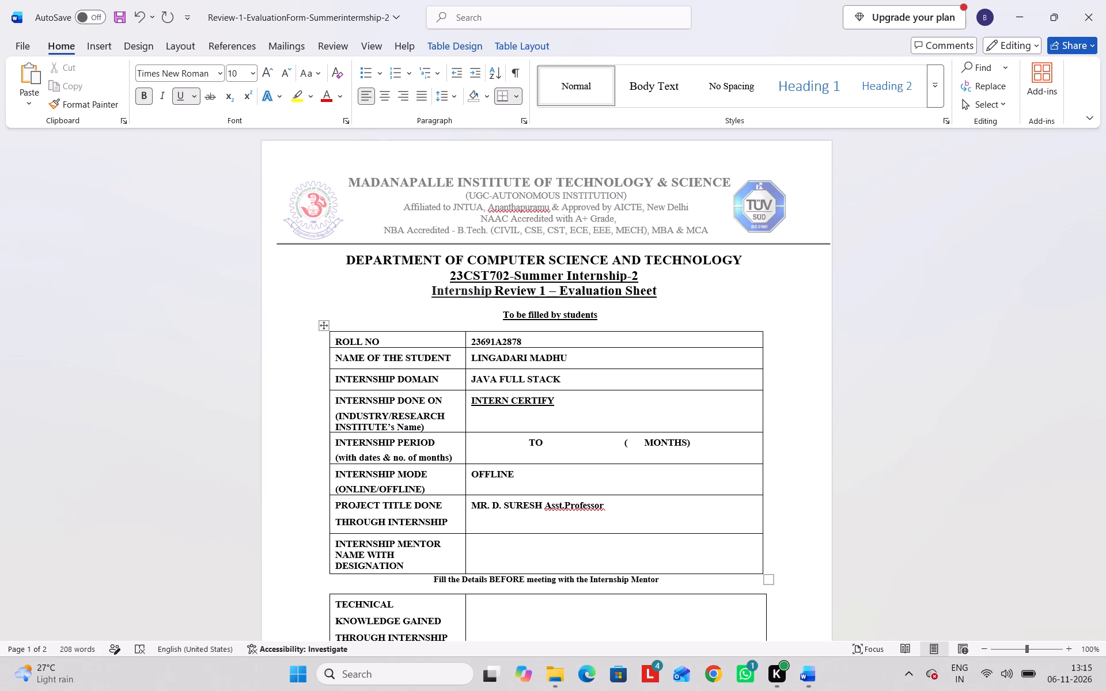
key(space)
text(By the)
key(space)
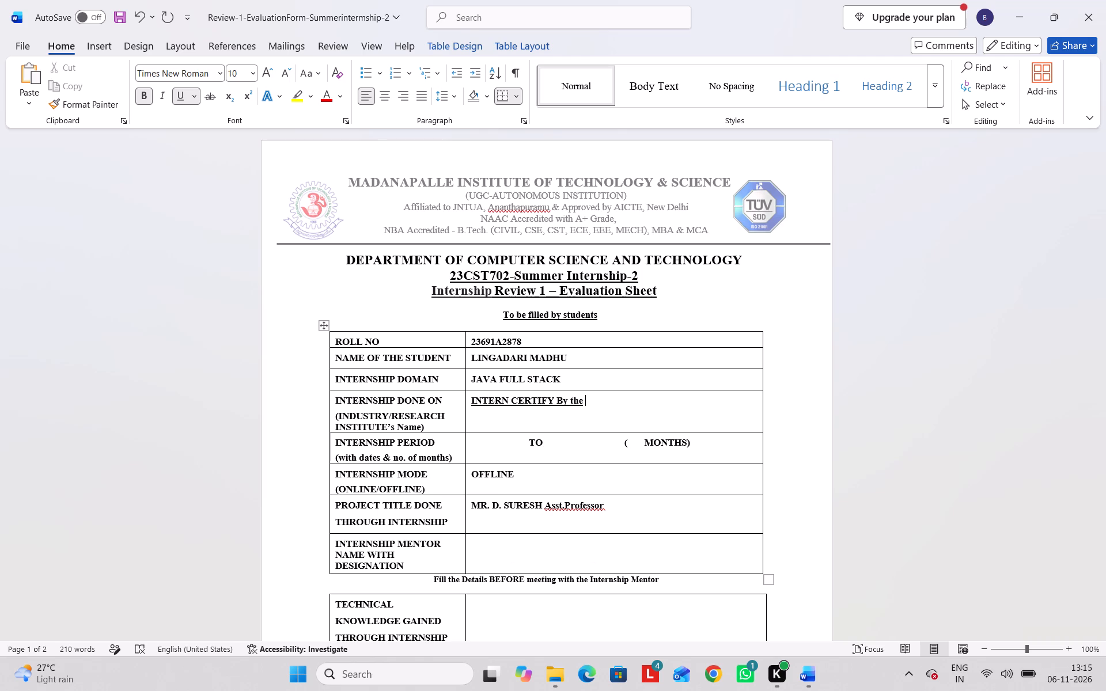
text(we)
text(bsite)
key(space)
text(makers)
Remove the underline from the whole institute name in the INTERNSHIP DONE ON cell.
drag(661, 405, 644, 405)
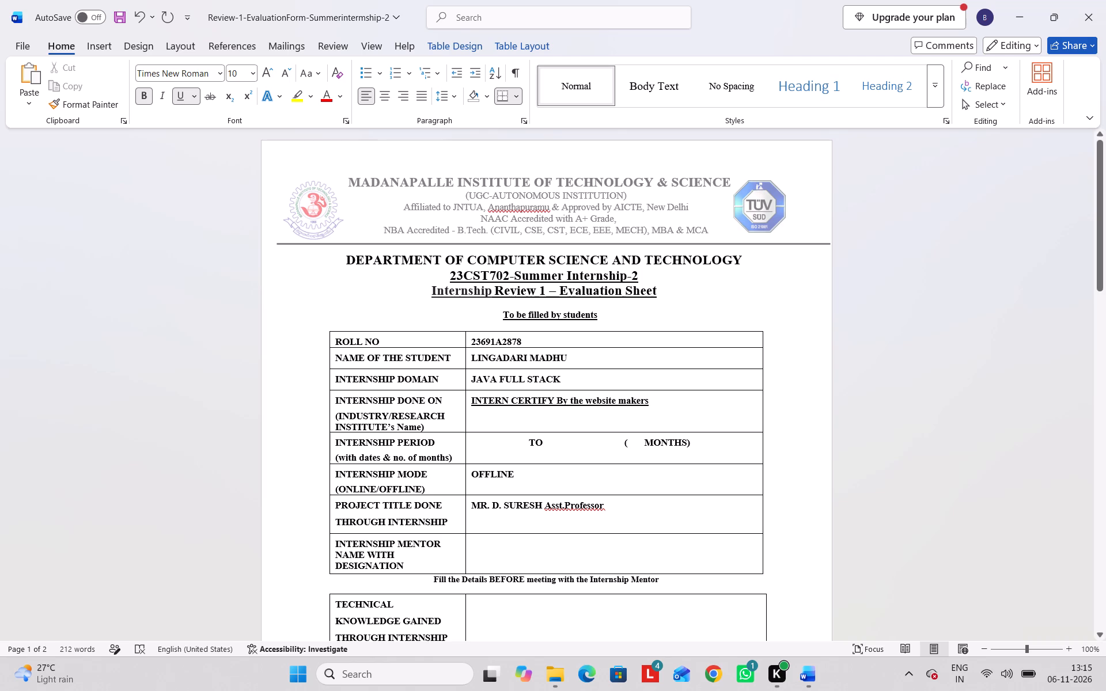
drag(644, 405, 488, 408)
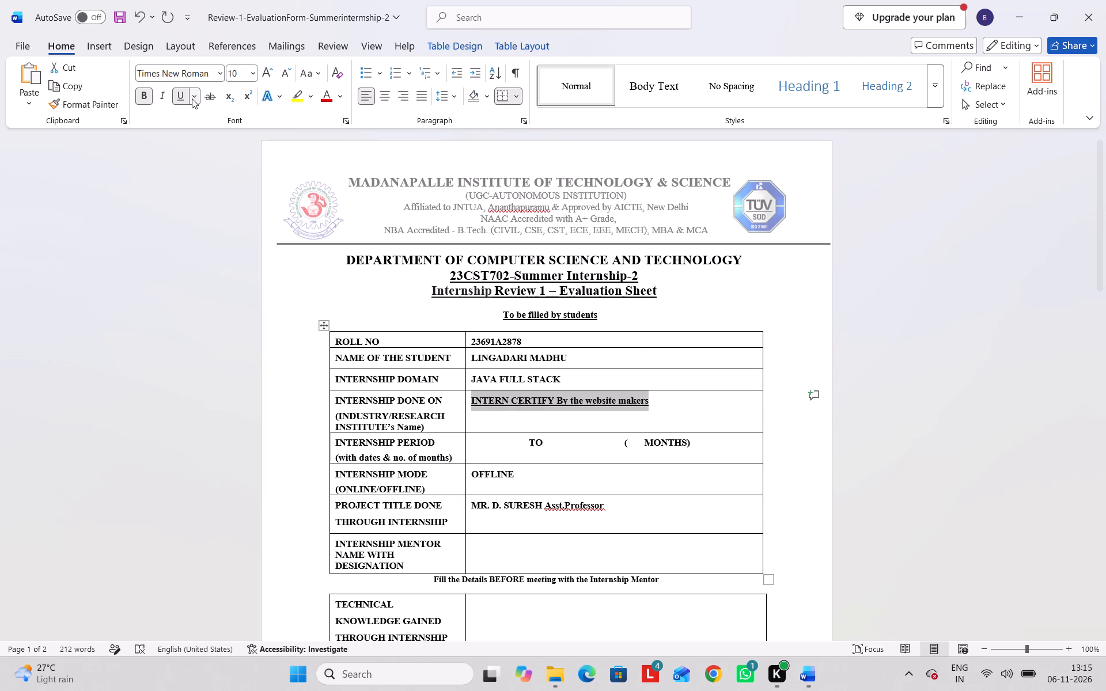
click(177, 94)
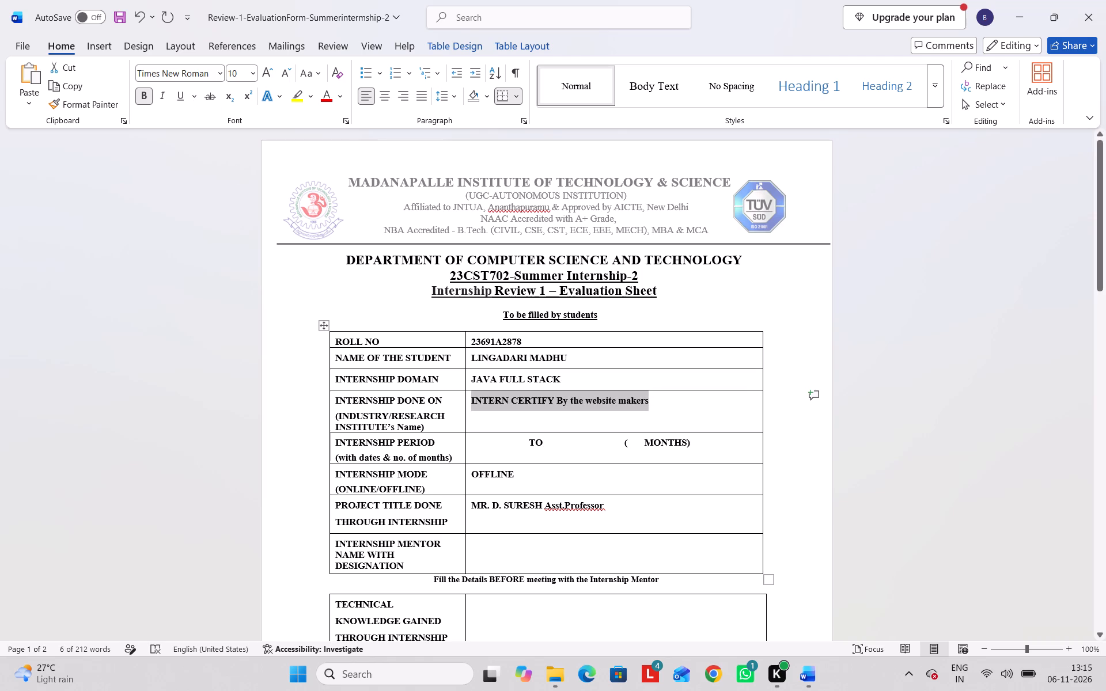
click(700, 403)
Fill the INTERNSHIP PERIOD cell with 02-06-2026 before TO and 02-08-2026 after it, trimming two spaces before TO.
click(508, 445)
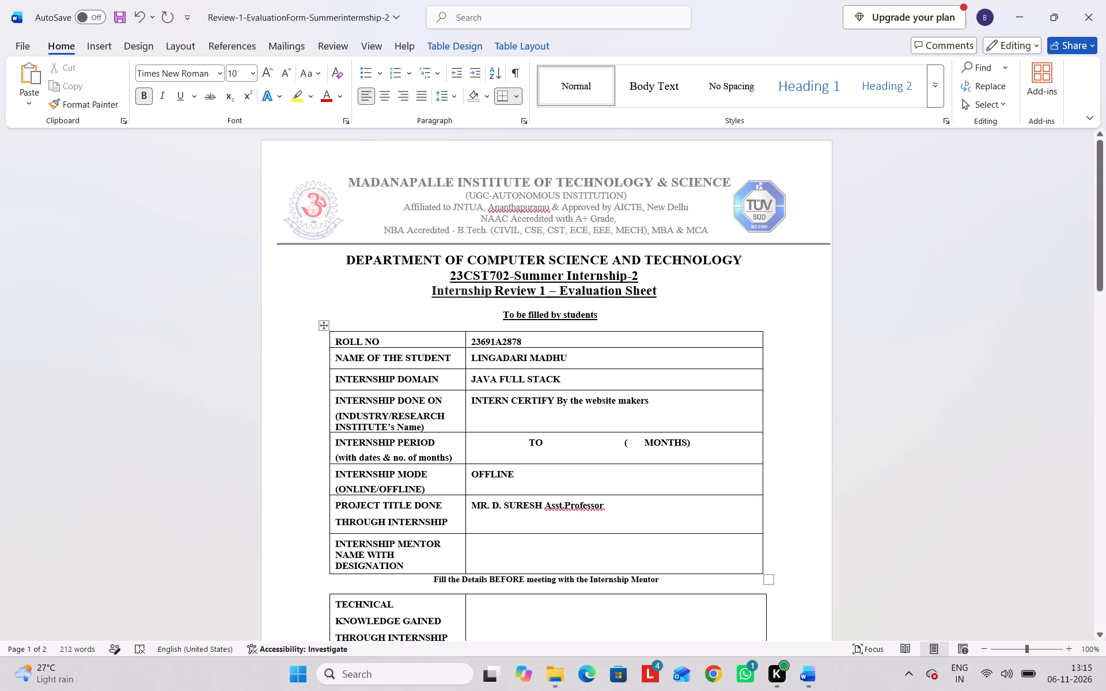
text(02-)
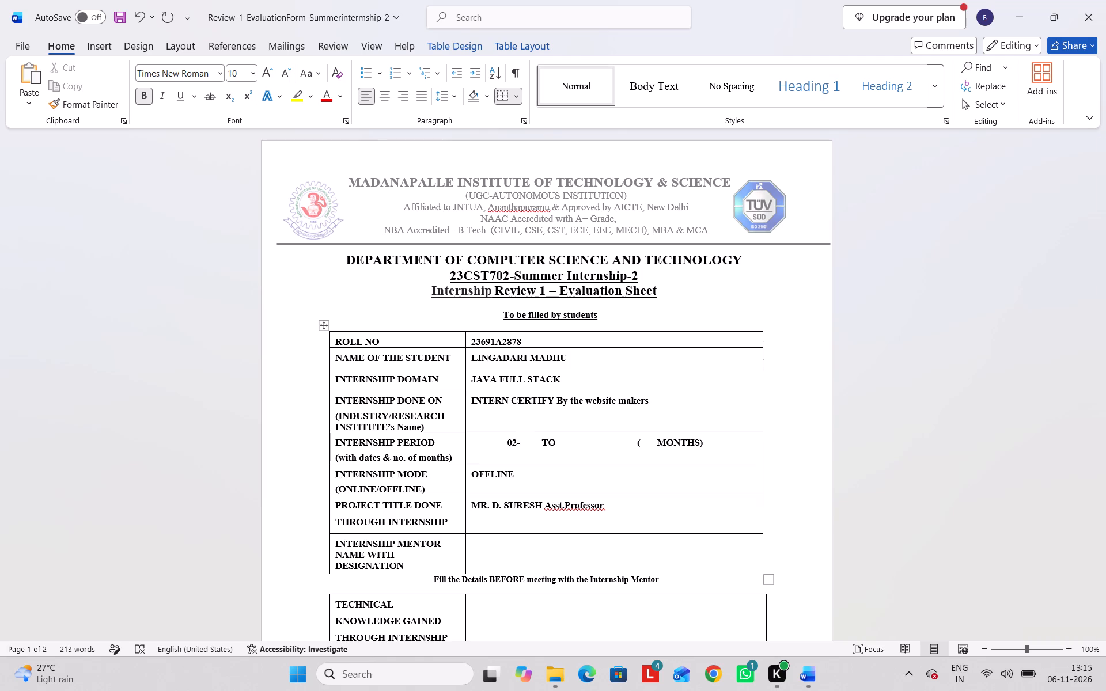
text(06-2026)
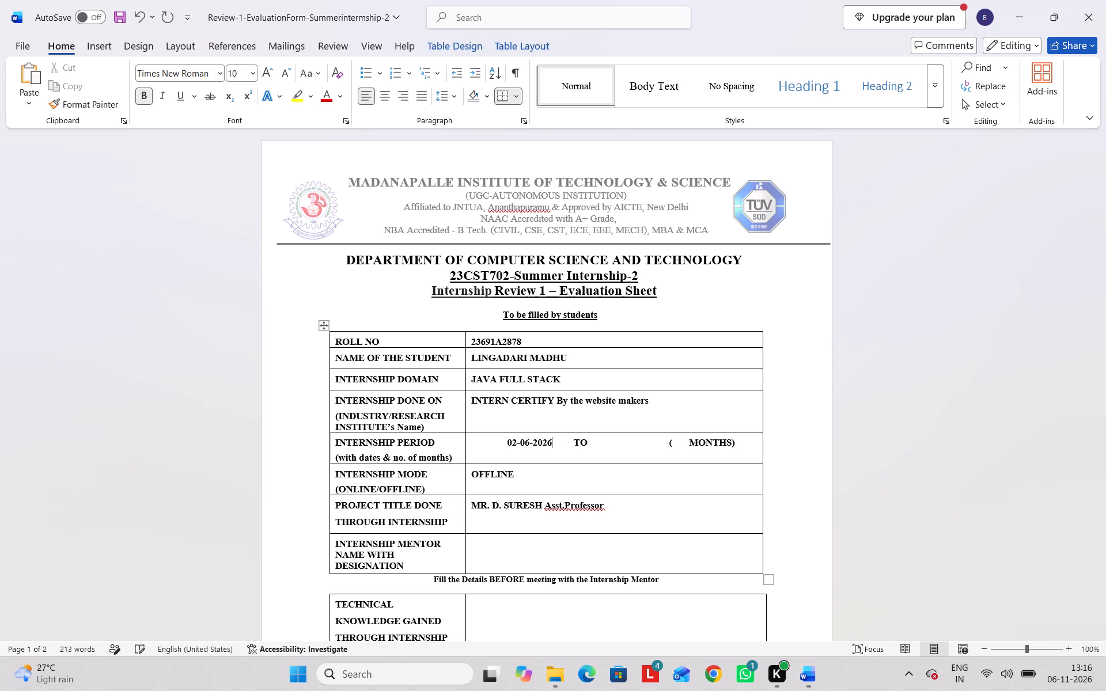
click(572, 441)
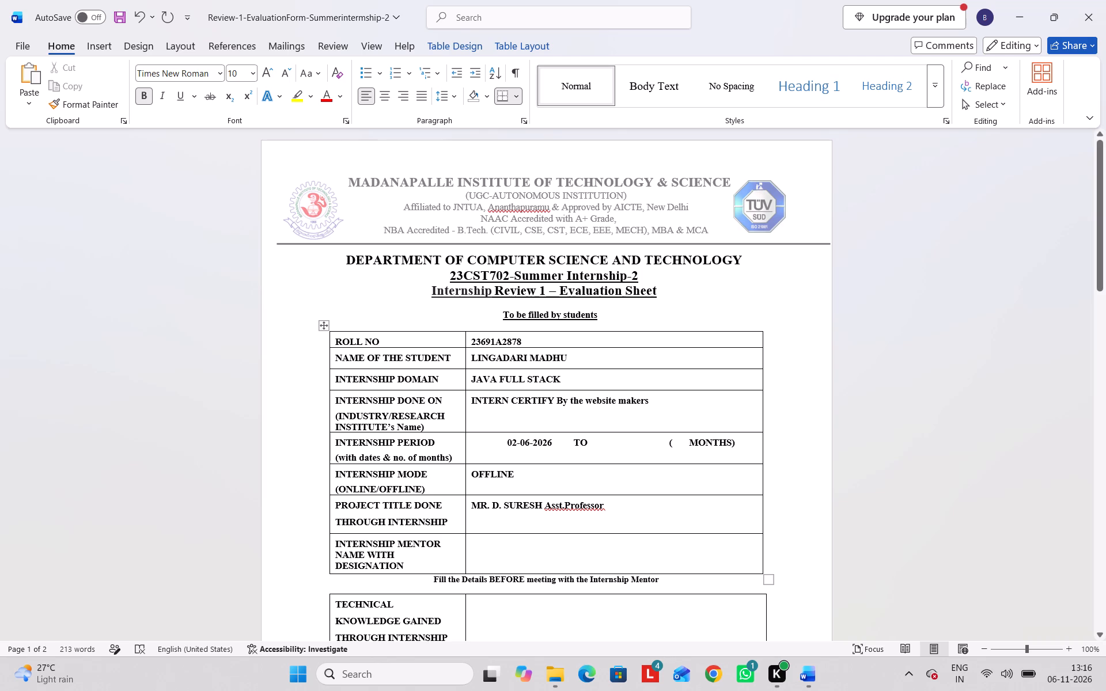
key(BackSpace)
key(BackSpace)
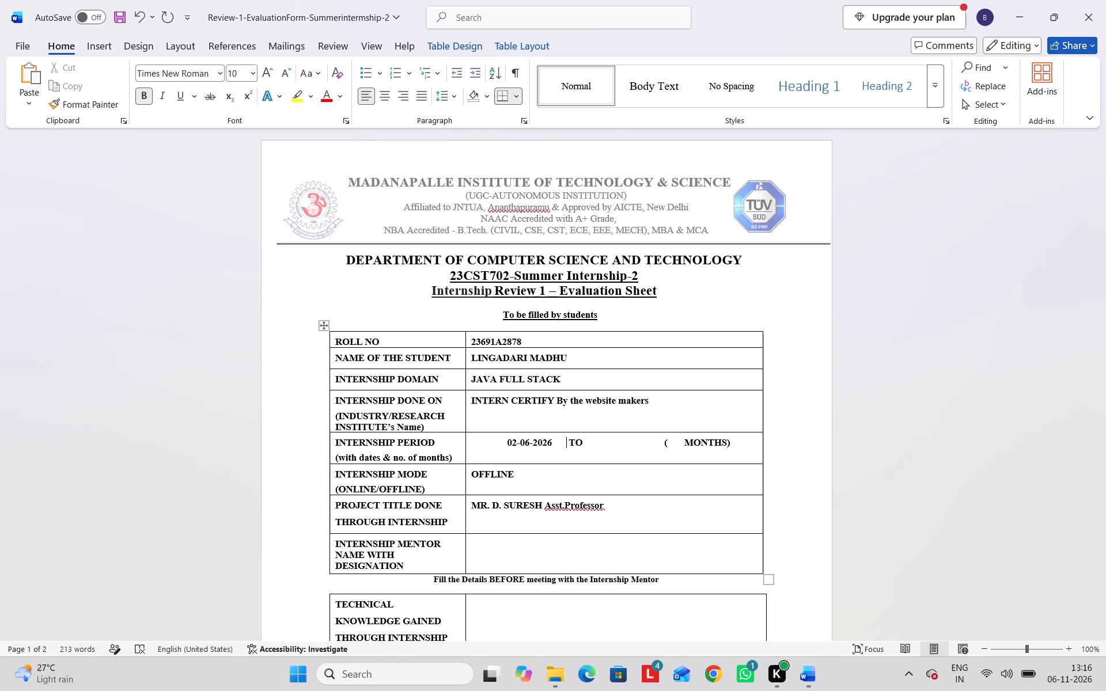
click(608, 447)
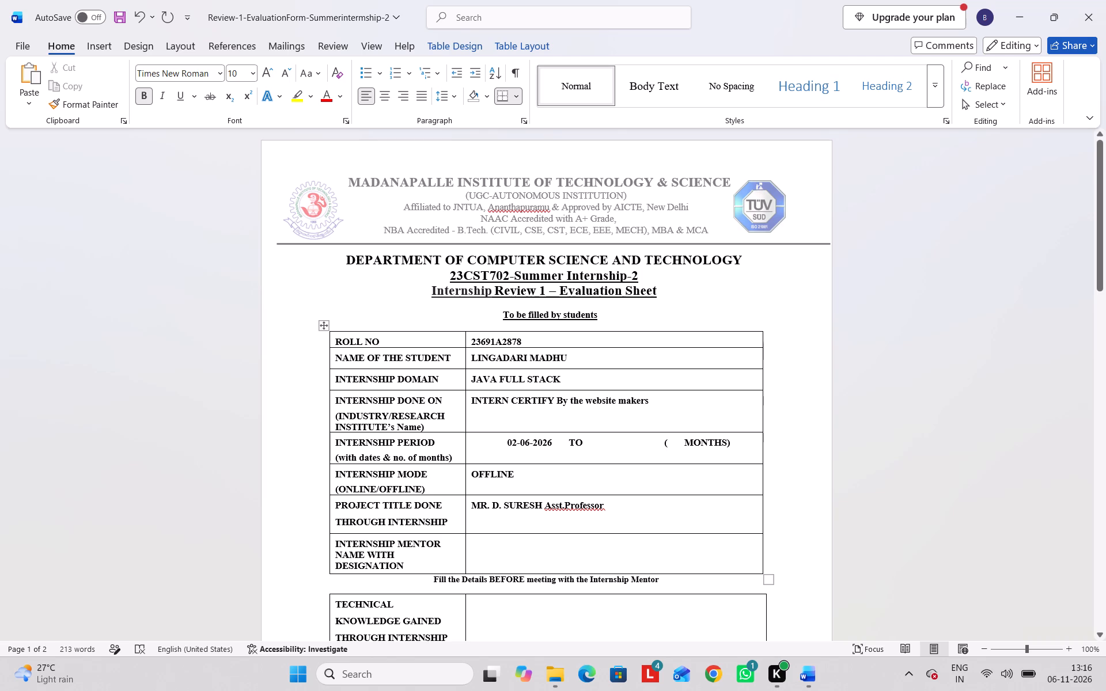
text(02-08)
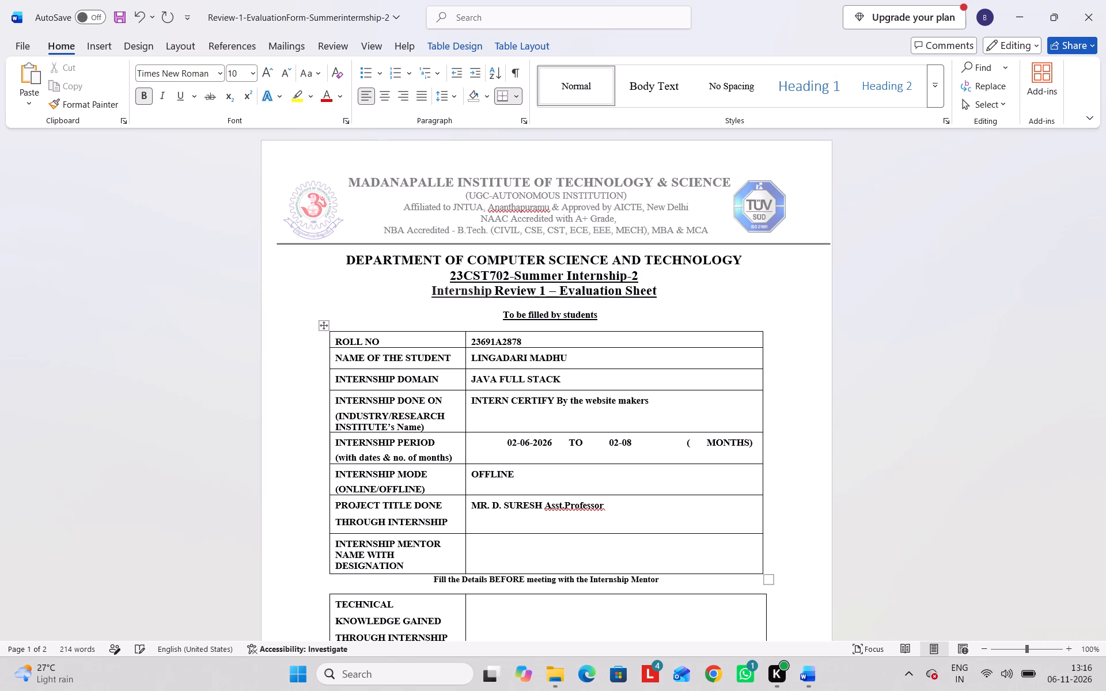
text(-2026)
Delete the surplus spaces between the end date and the bracketed MONTHS text in the INTERNSHIP PERIOD cell, bringing them onto one line.
click(682, 446)
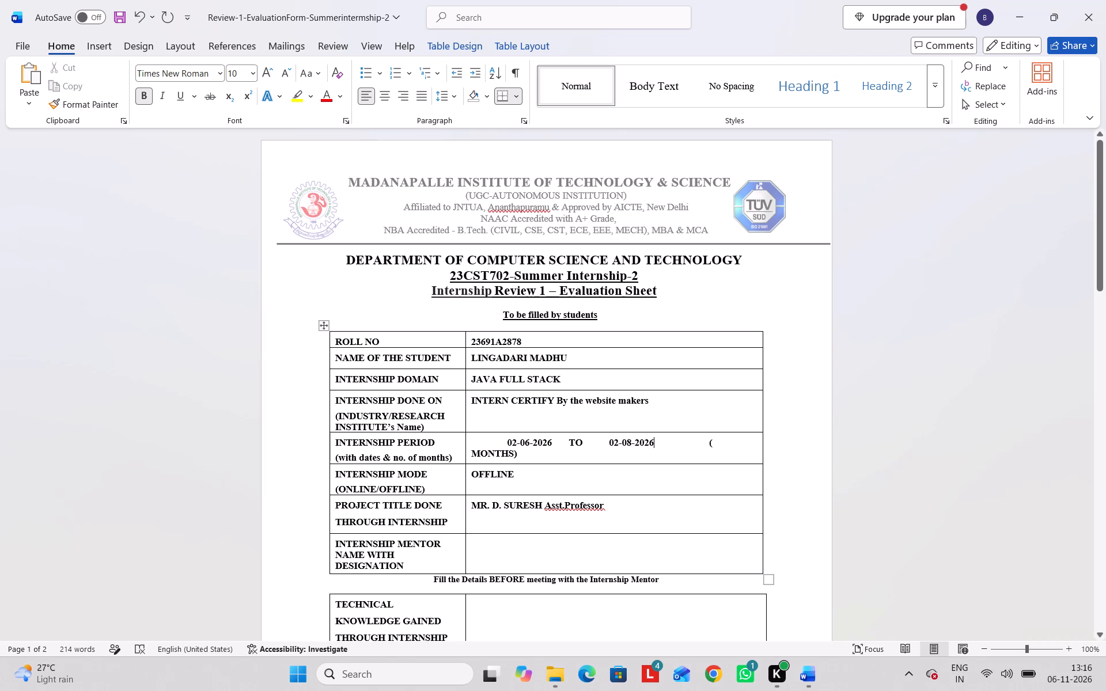
key(BackSpace)
key(BackSpace)
key(BackSpace)
key(BackSpace)
key(BackSpace)
key(BackSpace)
key(BackSpace)
key(BackSpace)
key(BackSpace)
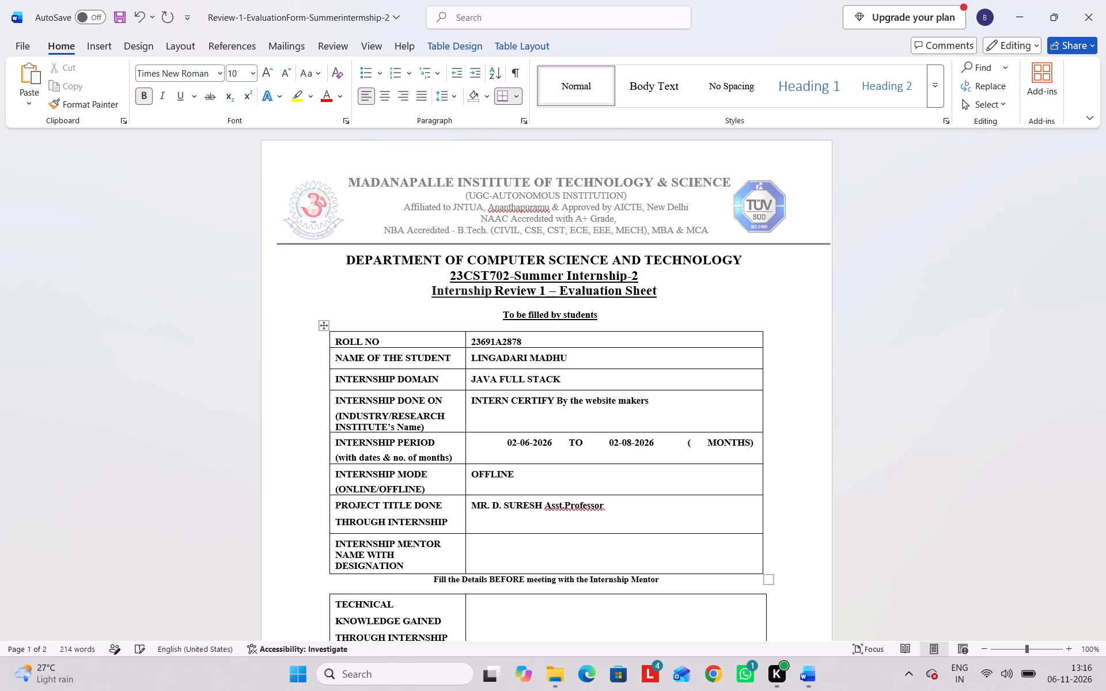
key(BackSpace)
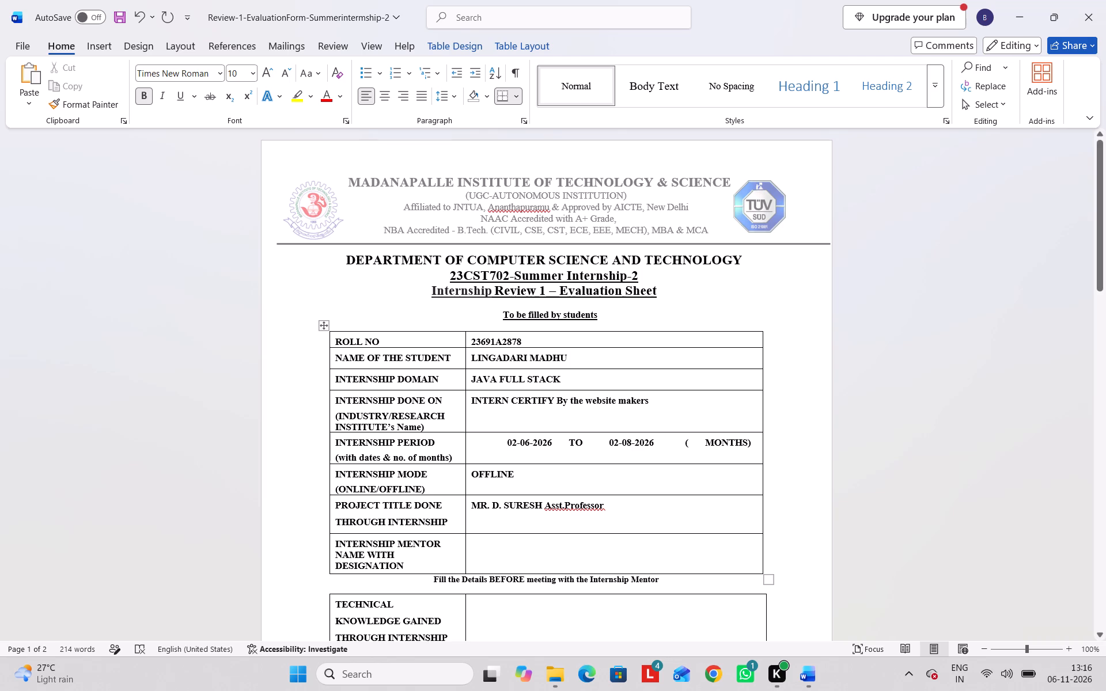
click(672, 440)
key(BackSpace)
key(BackSpace)
key(BackSpace)
key(BackSpace)
key(BackSpace)
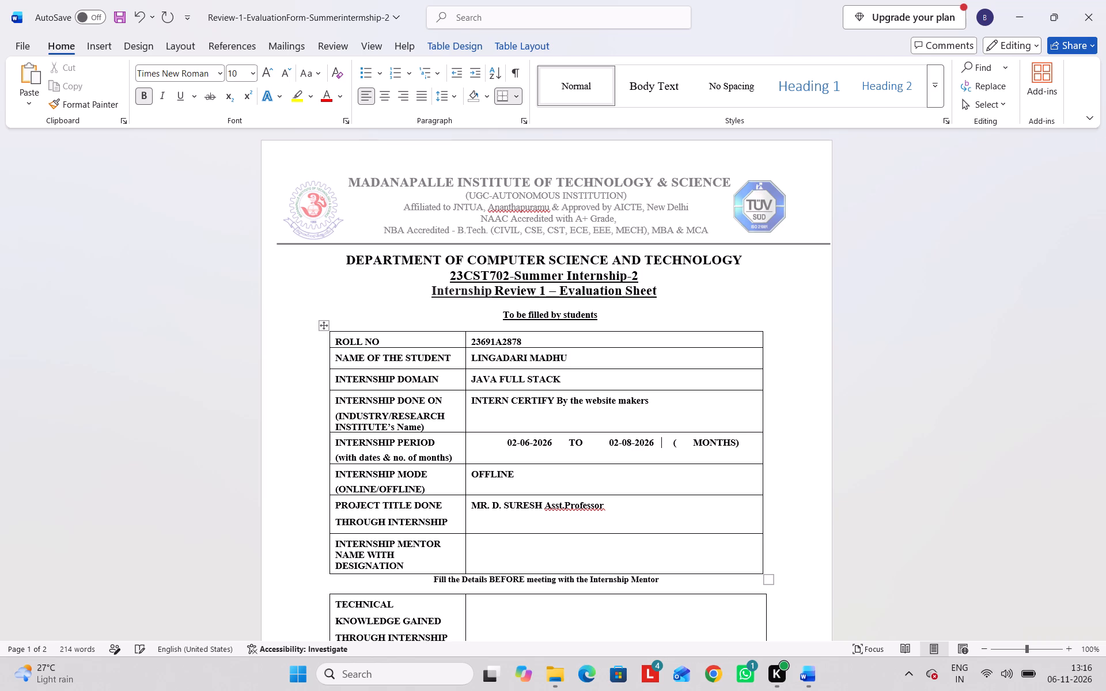
Delete three surplus spaces between TO and the end date in the INTERNSHIP PERIOD cell.
click(607, 441)
key(BackSpace)
key(BackSpace)
key(BackSpace)
Delete one more surplus space between TO and the end date in the INTERNSHIP PERIOD cell.
key(BackSpace)
Enter 2 as the number of months inside the INTERNSHIP PERIOD brackets and delete two surplus spaces before MONTHS.
click(680, 445)
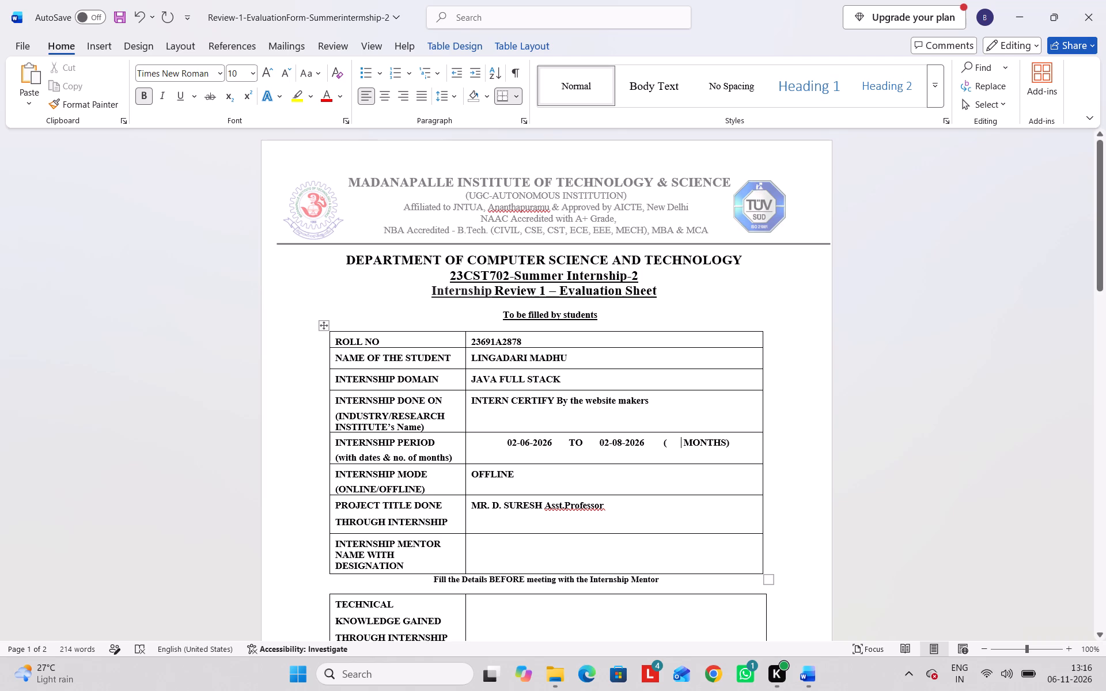
click(671, 442)
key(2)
key(BackSpace)
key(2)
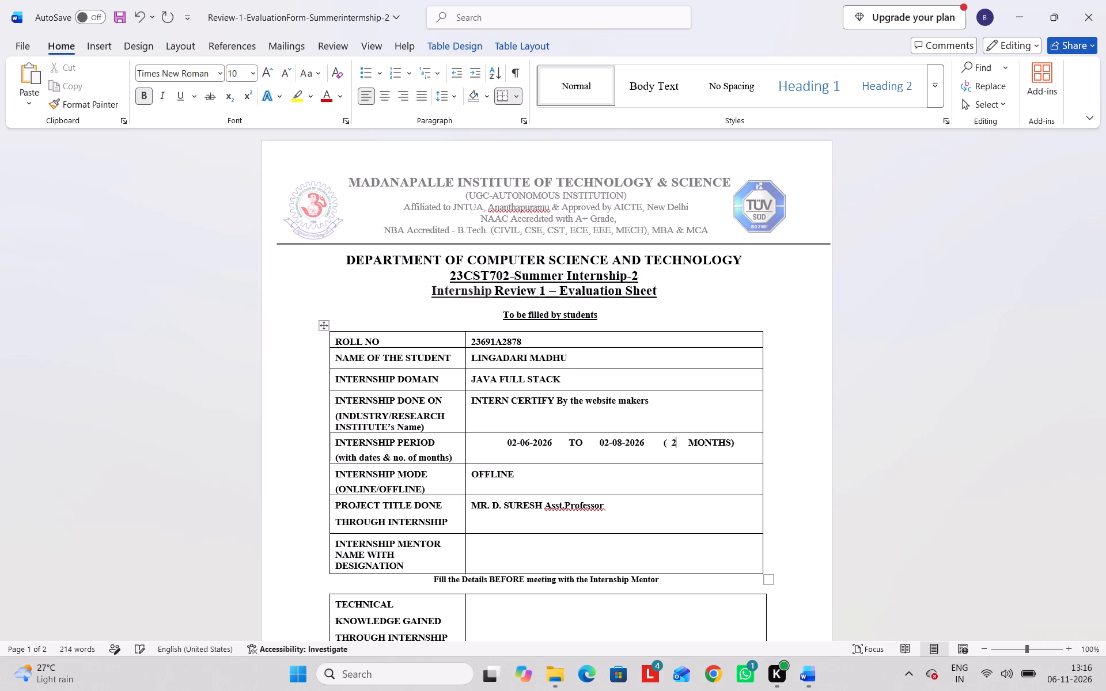
key(Right)
key(Right)
key(BackSpace)
key(BackSpace)
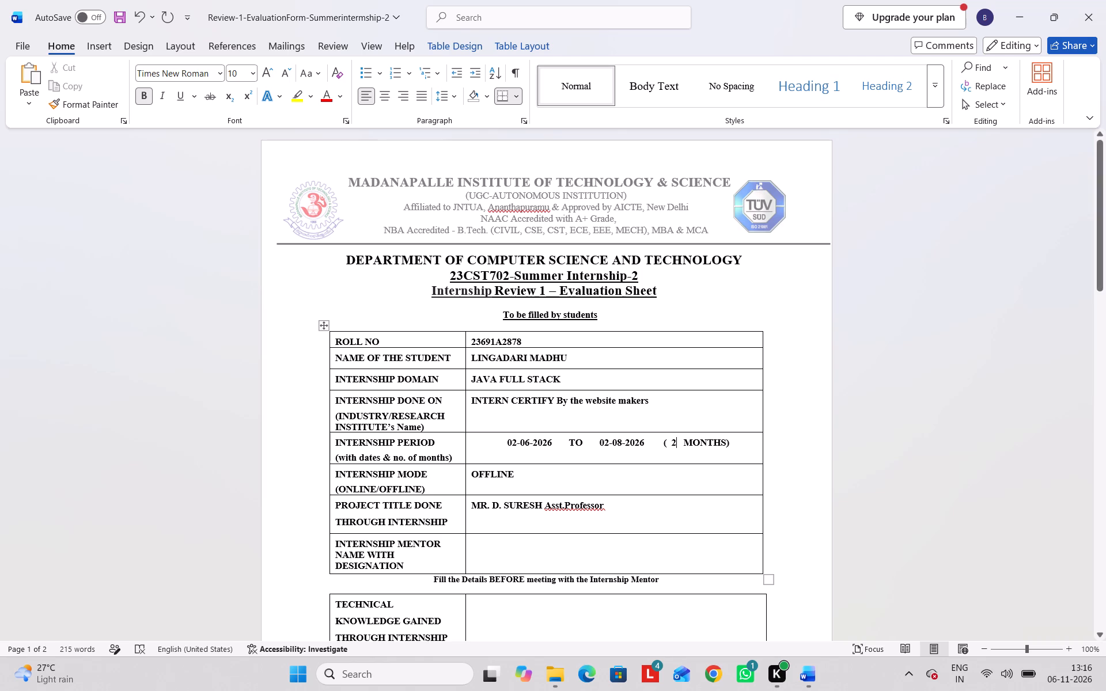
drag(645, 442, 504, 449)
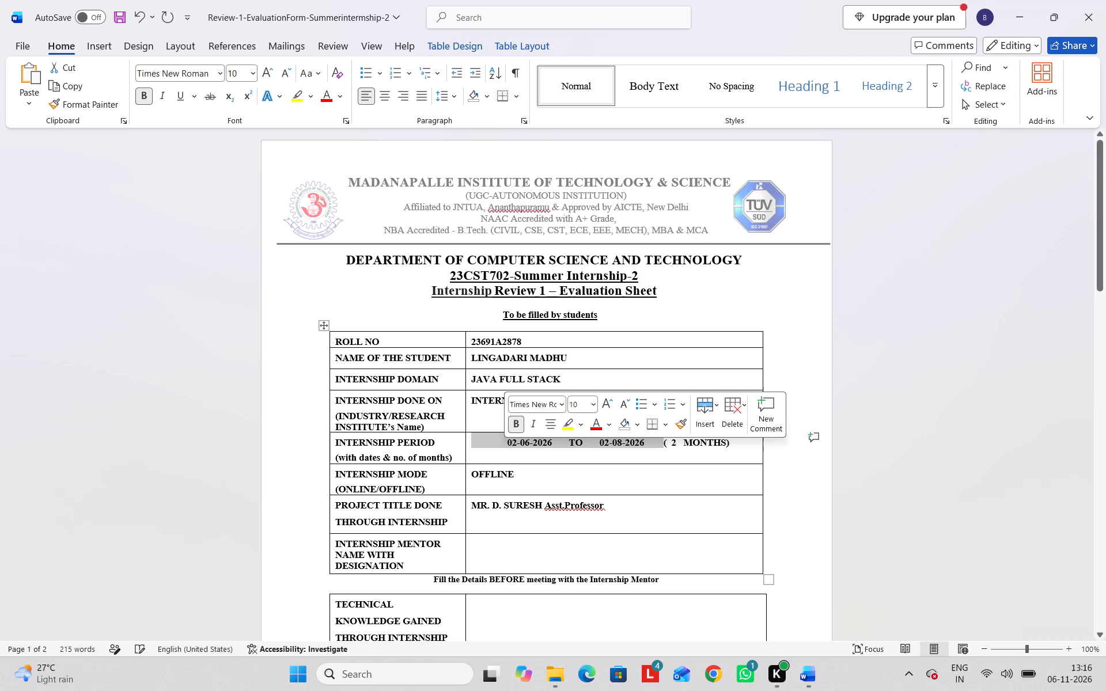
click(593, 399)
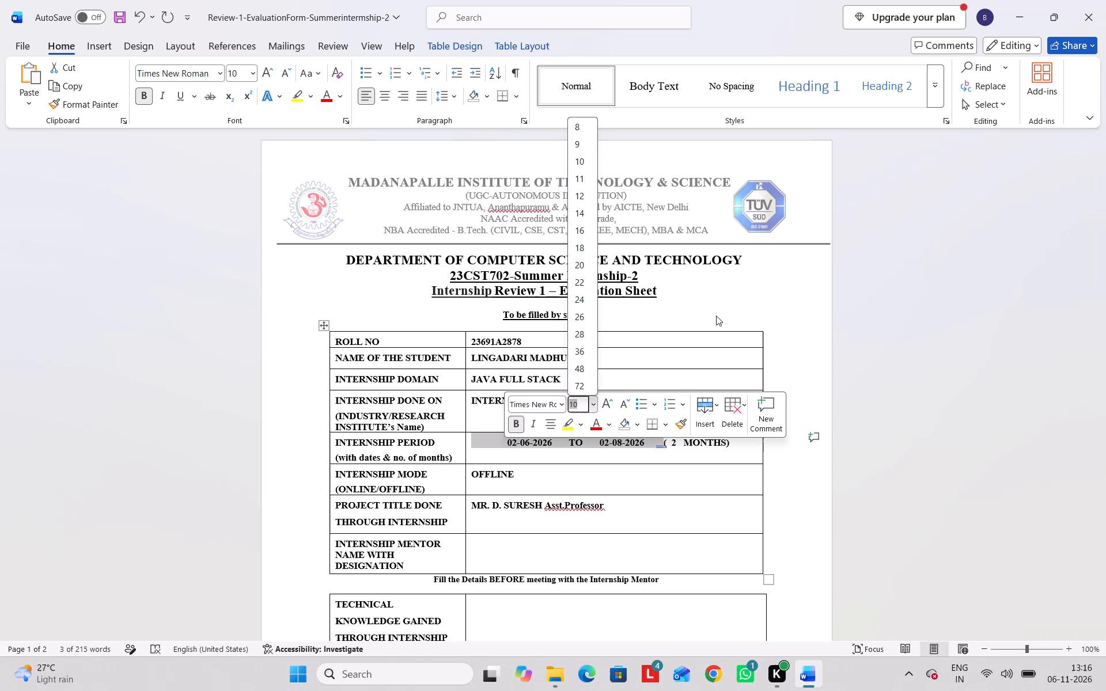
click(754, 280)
Set the font size of the end date 02-08-2026 in the INTERNSHIP PERIOD cell to 12.
click(649, 447)
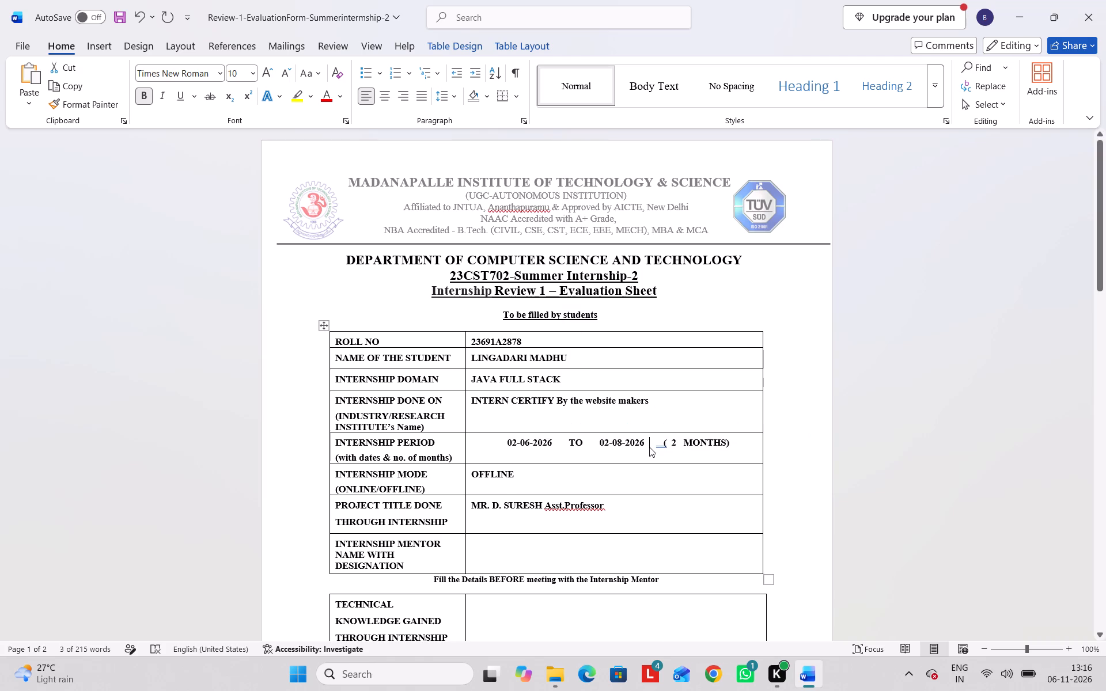
drag(647, 446, 607, 446)
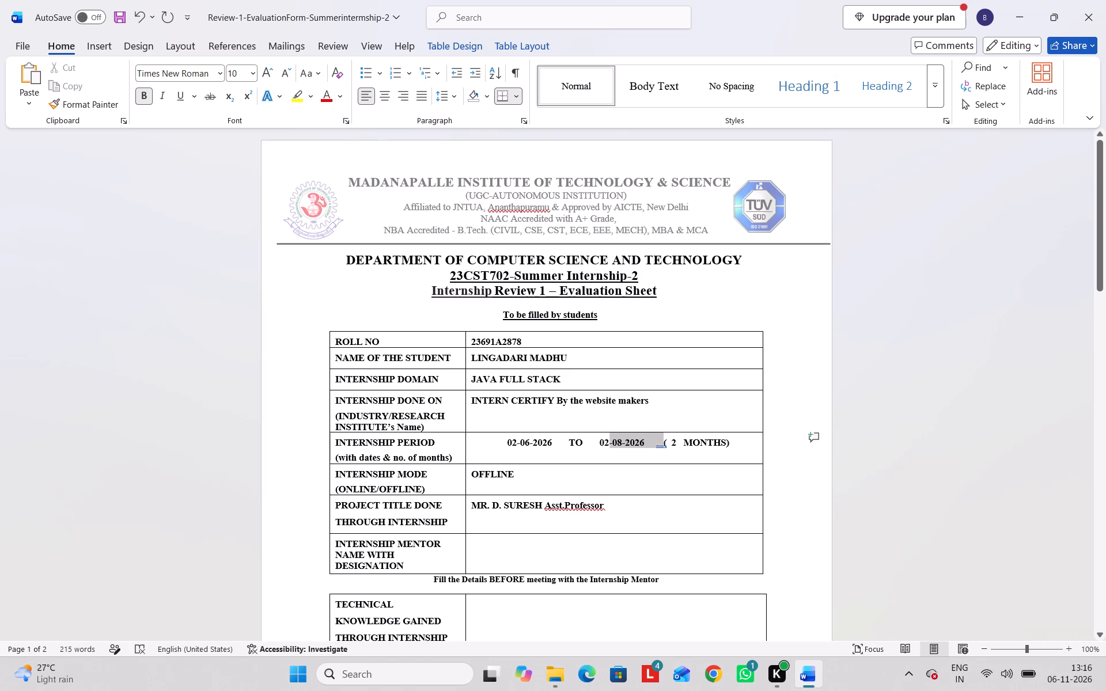
drag(607, 446, 601, 446)
click(601, 442)
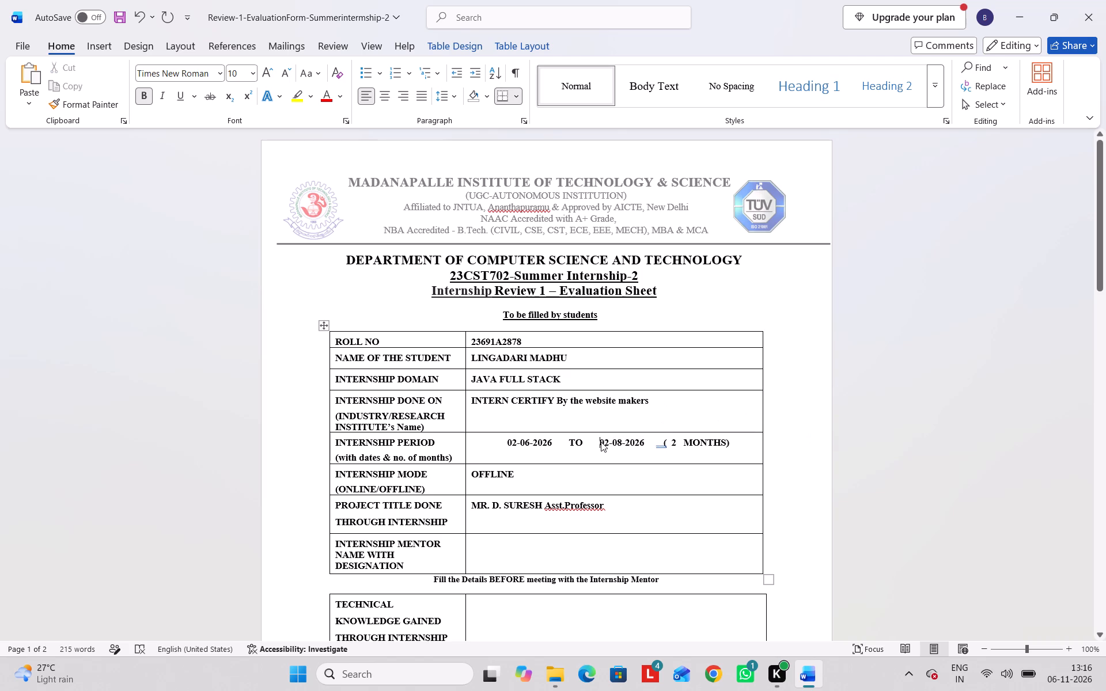
click(601, 442)
drag(601, 442, 620, 442)
drag(620, 442, 639, 442)
drag(639, 442, 643, 442)
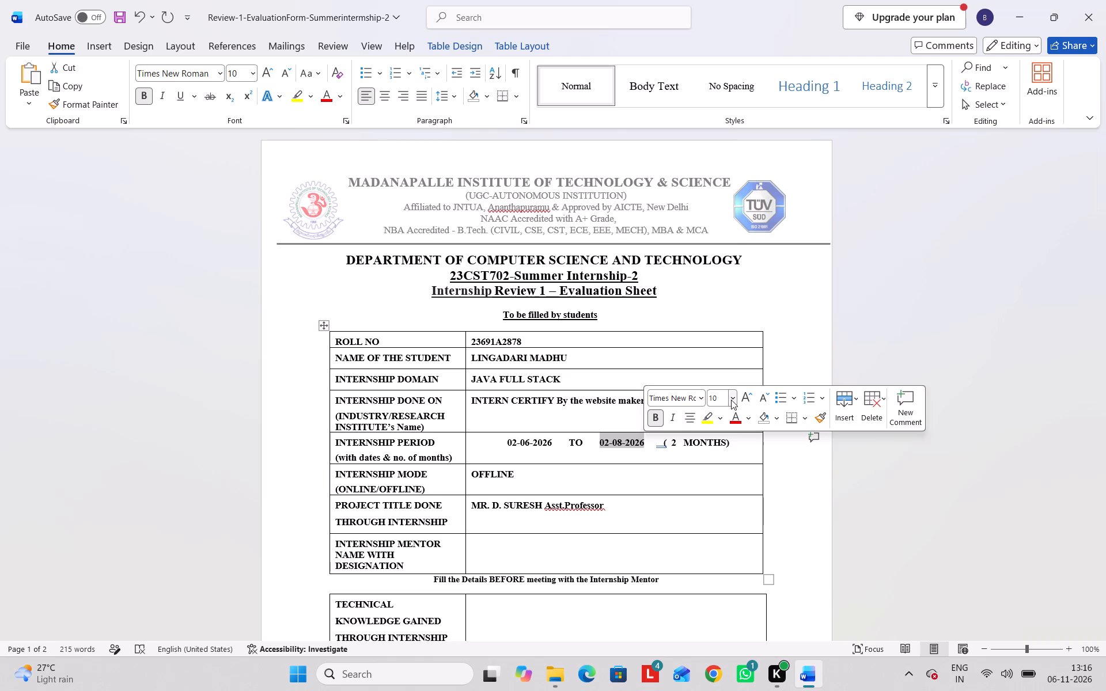
click(731, 400)
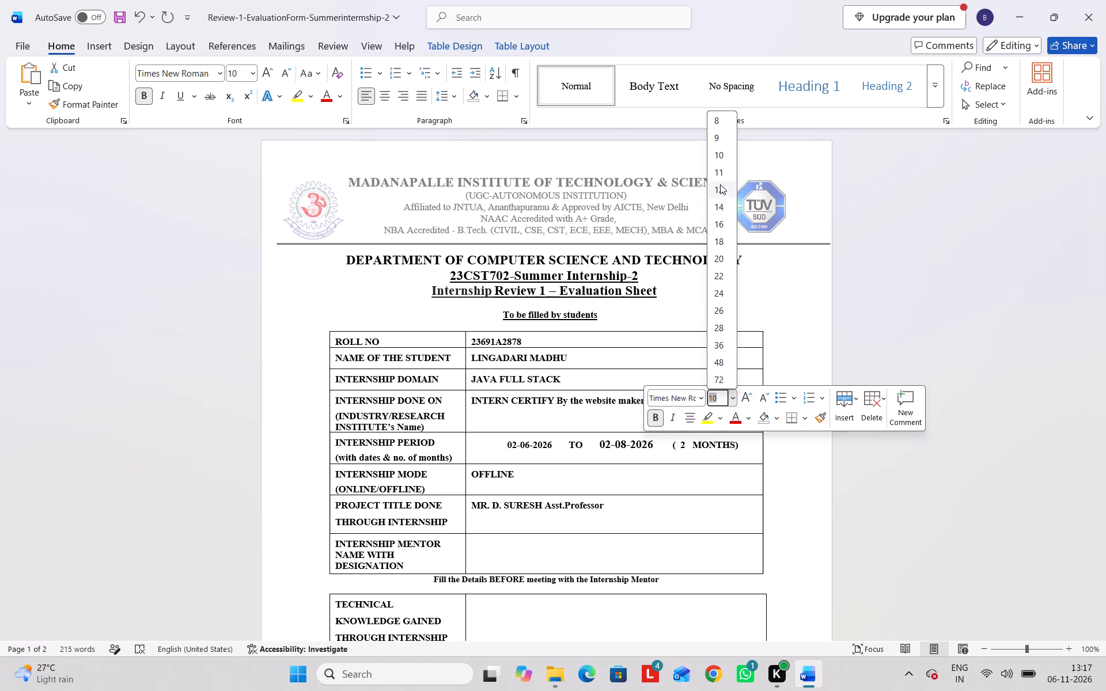
click(720, 183)
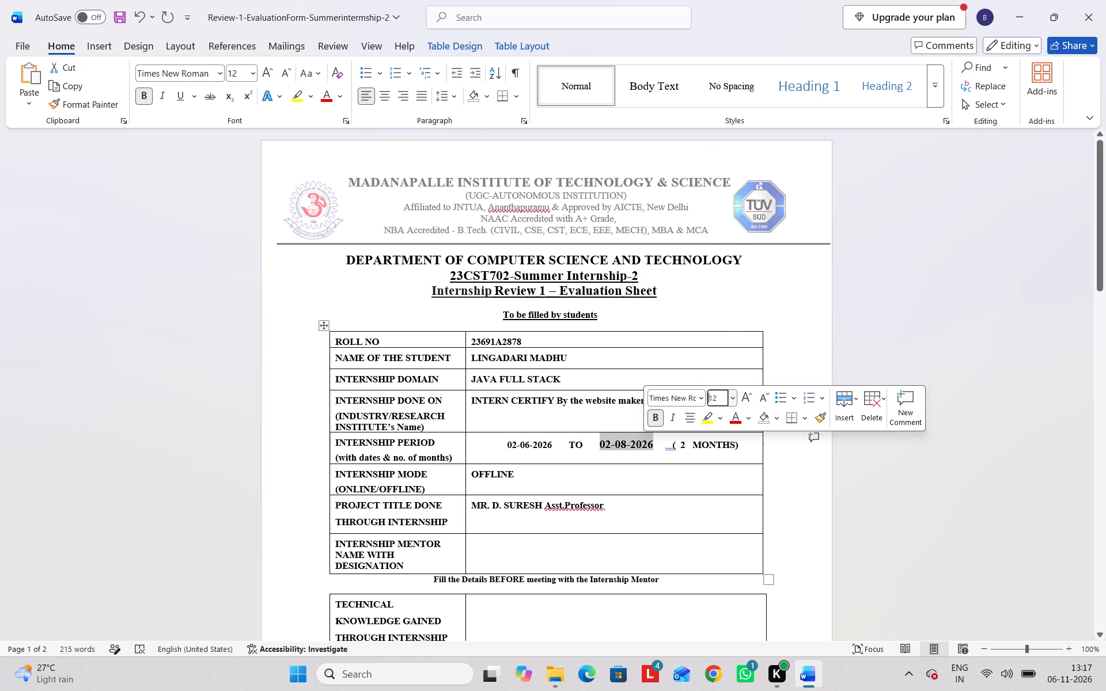
Set the font size of the start date 02-06-2026 in the INTERNSHIP PERIOD cell to 12.
double_click(556, 443)
click(555, 443)
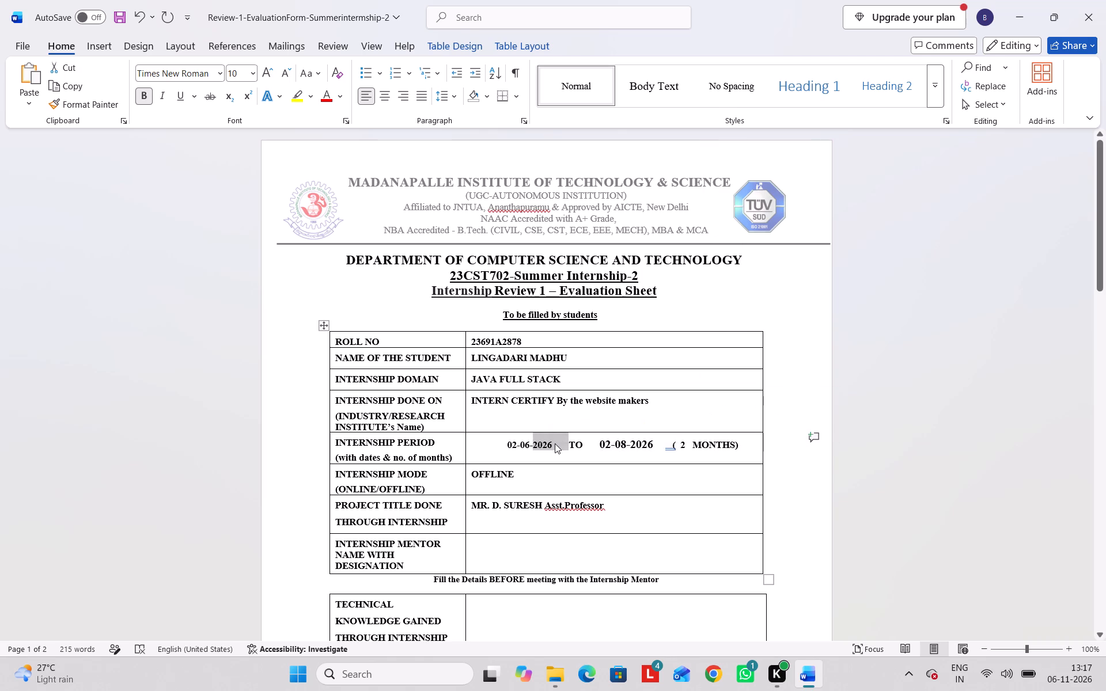
drag(555, 443, 524, 446)
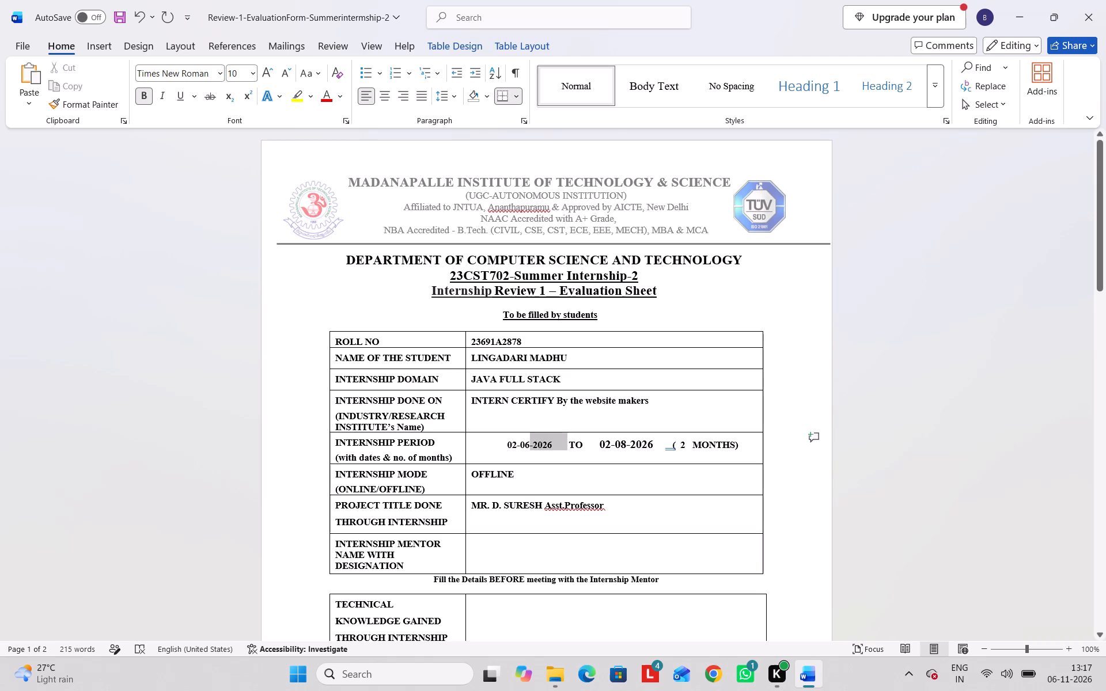
drag(524, 446, 508, 446)
click(597, 398)
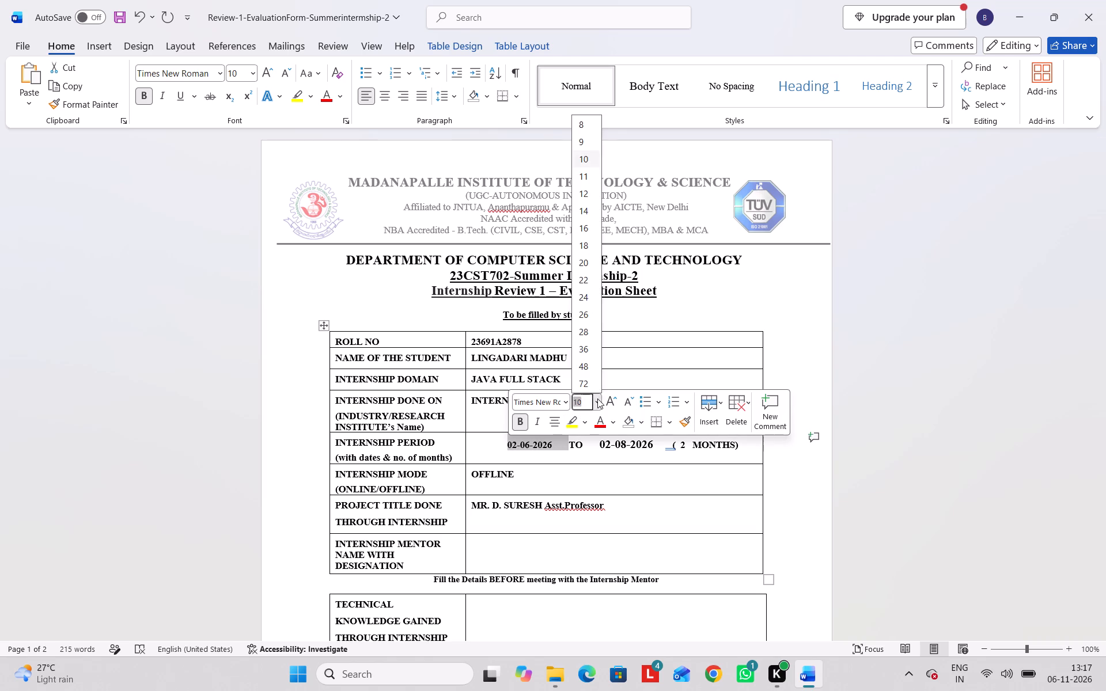
click(586, 198)
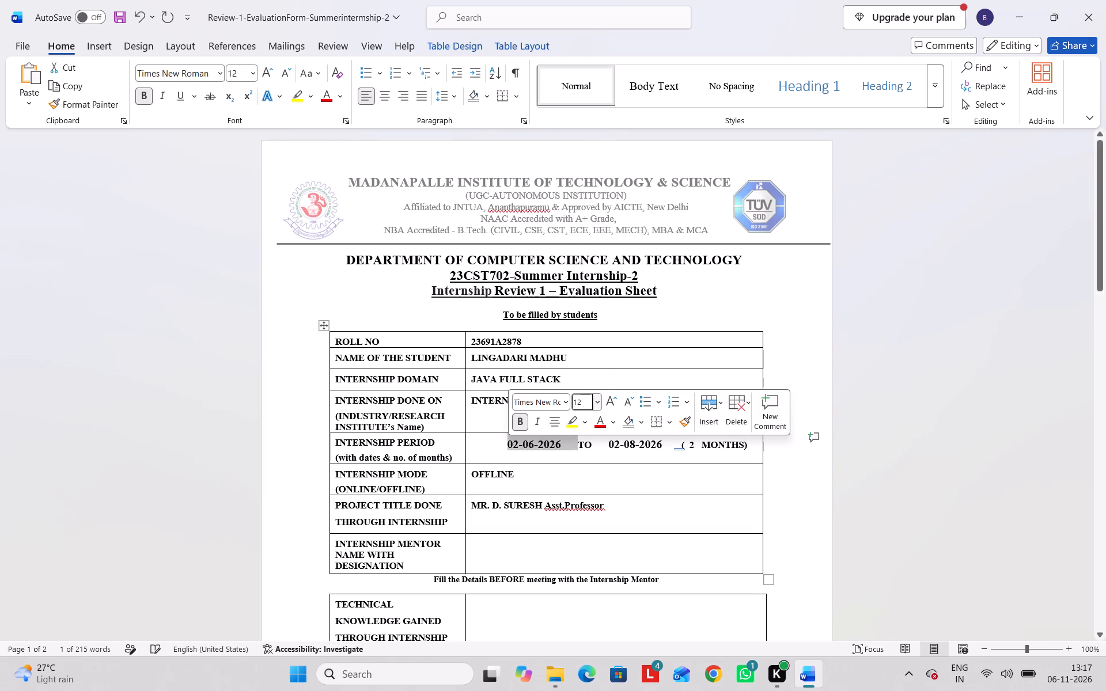
click(664, 448)
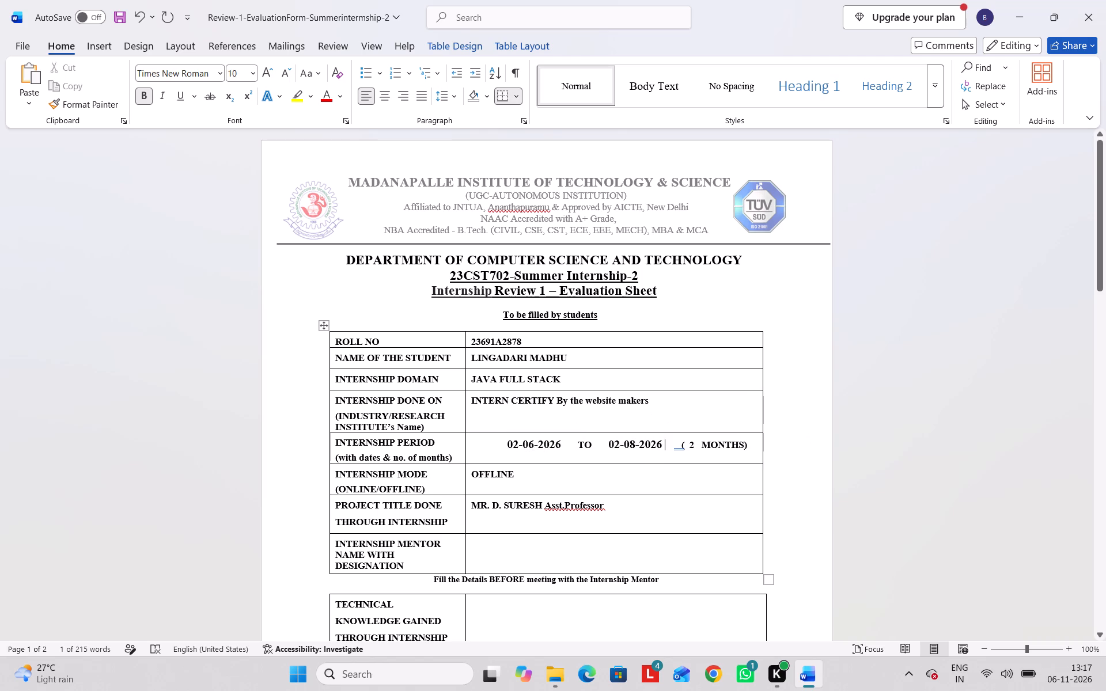
click(678, 444)
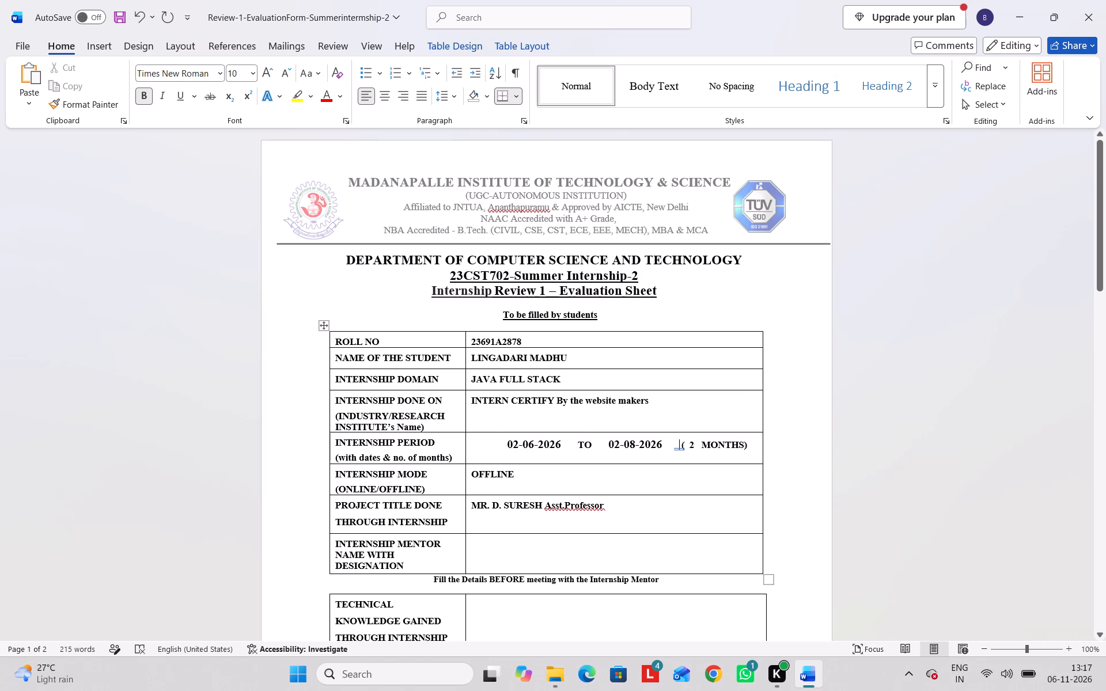
Set the font size of the whole institute name in the INTERNSHIP DONE ON cell to 12.
drag(658, 404, 486, 408)
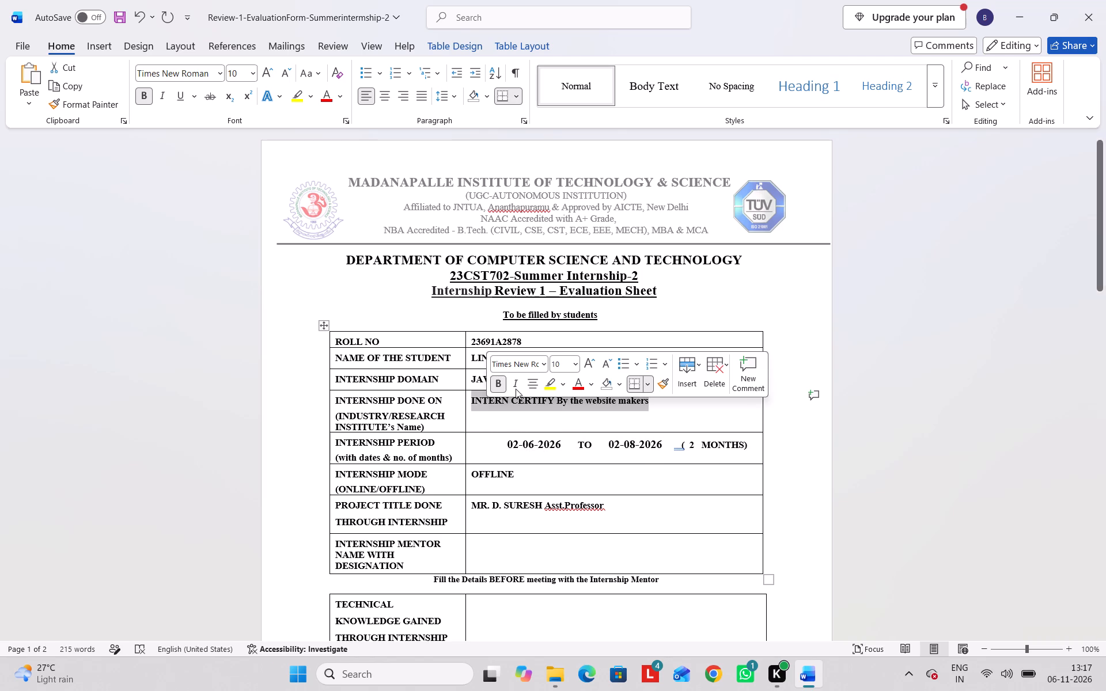
click(574, 360)
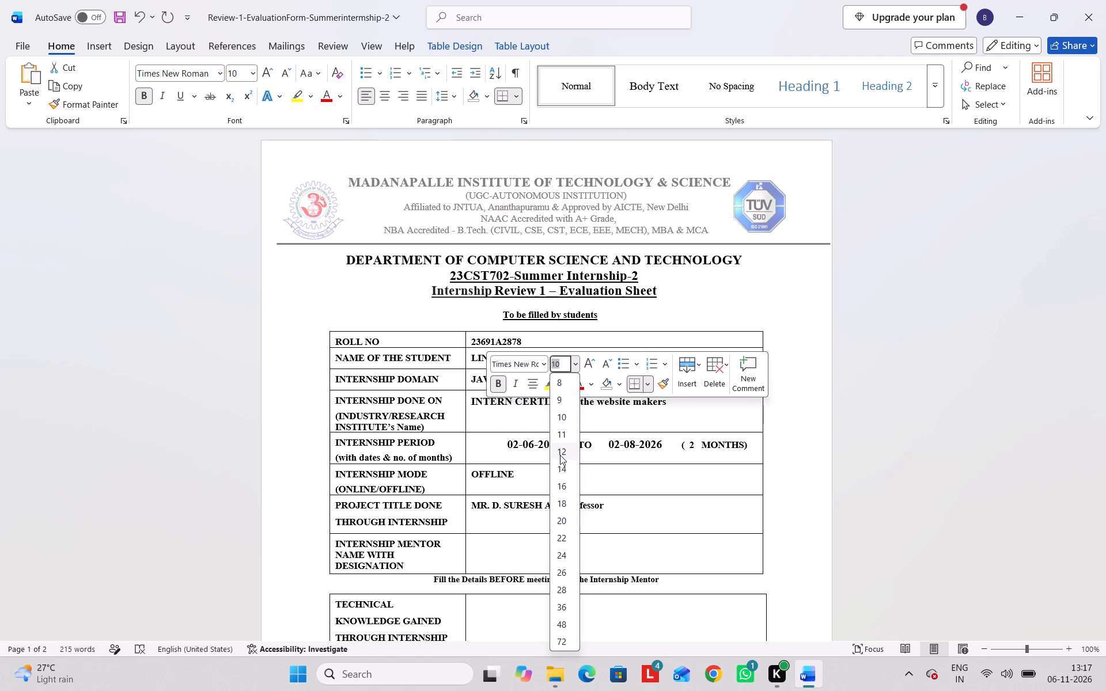
click(561, 456)
click(560, 419)
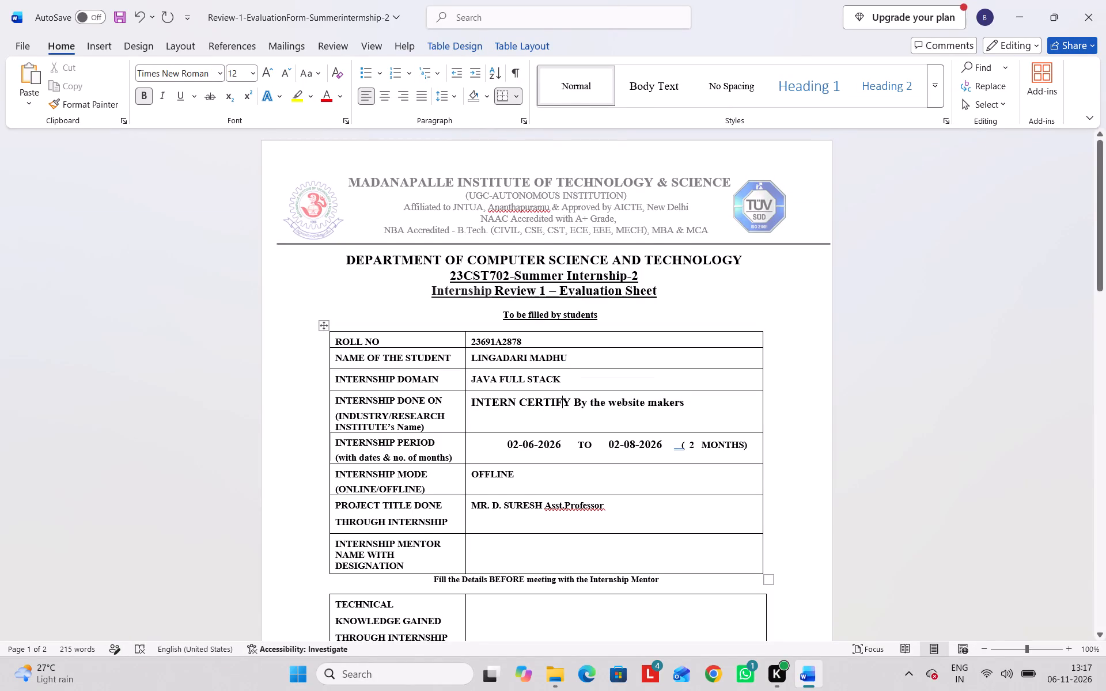
Copy the mentor's name and designation from the PROJECT TITLE cell into the empty INTERNSHIP MENTOR NAME WITH DESIGNATION cell.
scroll(562, 488, down, 1)
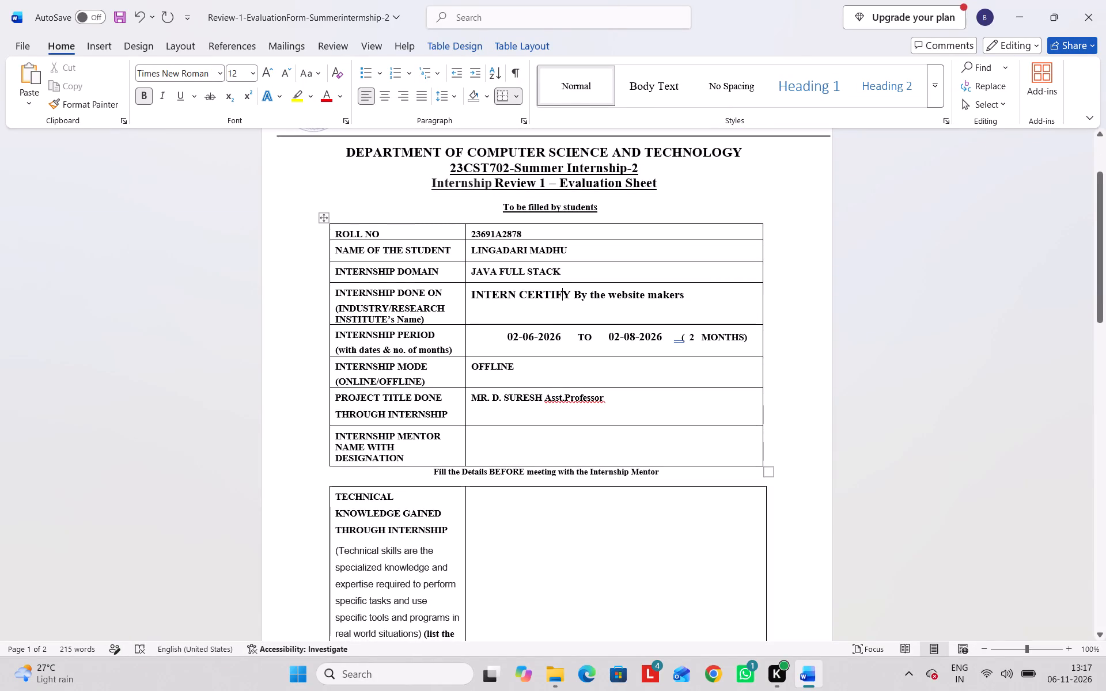
click(548, 446)
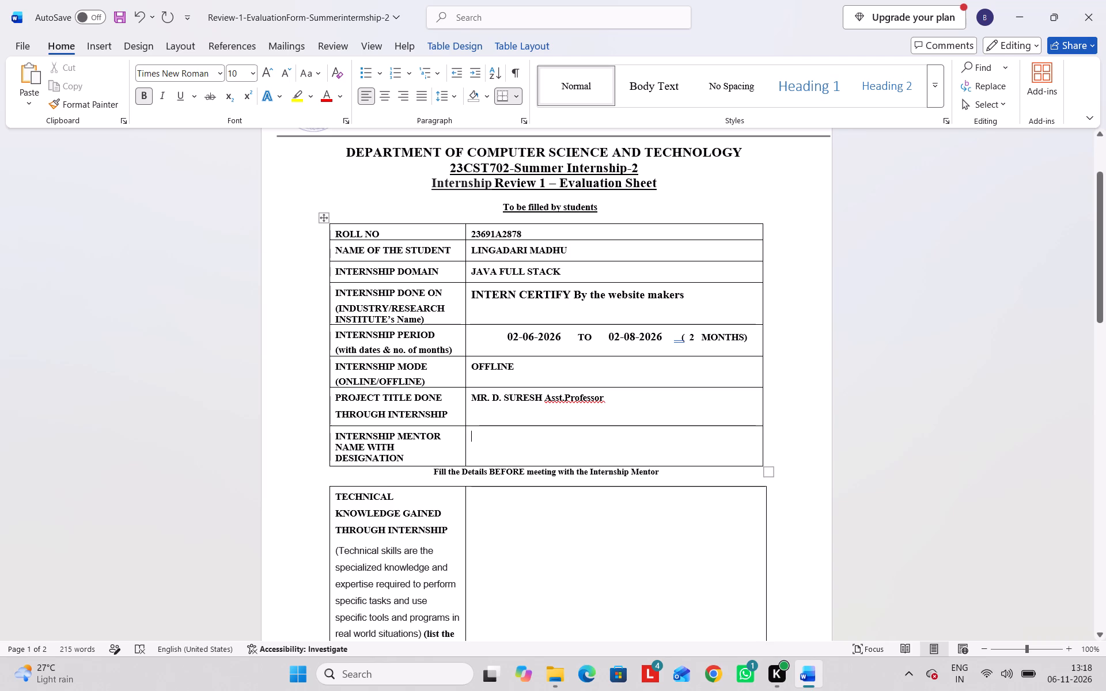
drag(609, 404, 467, 400)
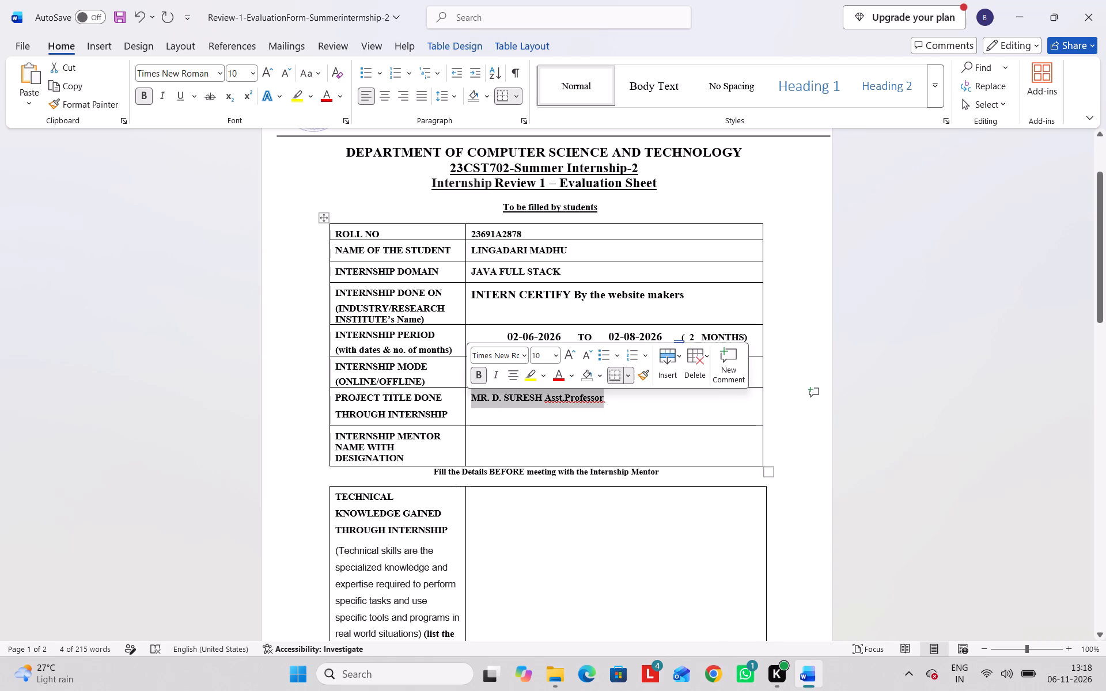
key(ctrl+c)
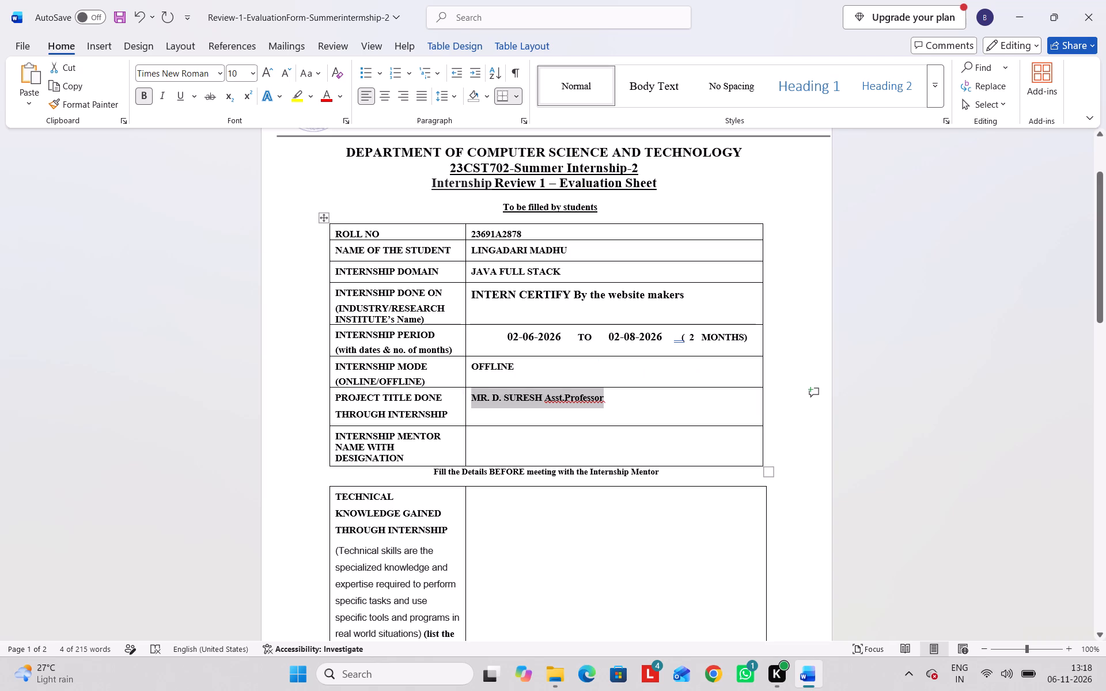
click(490, 439)
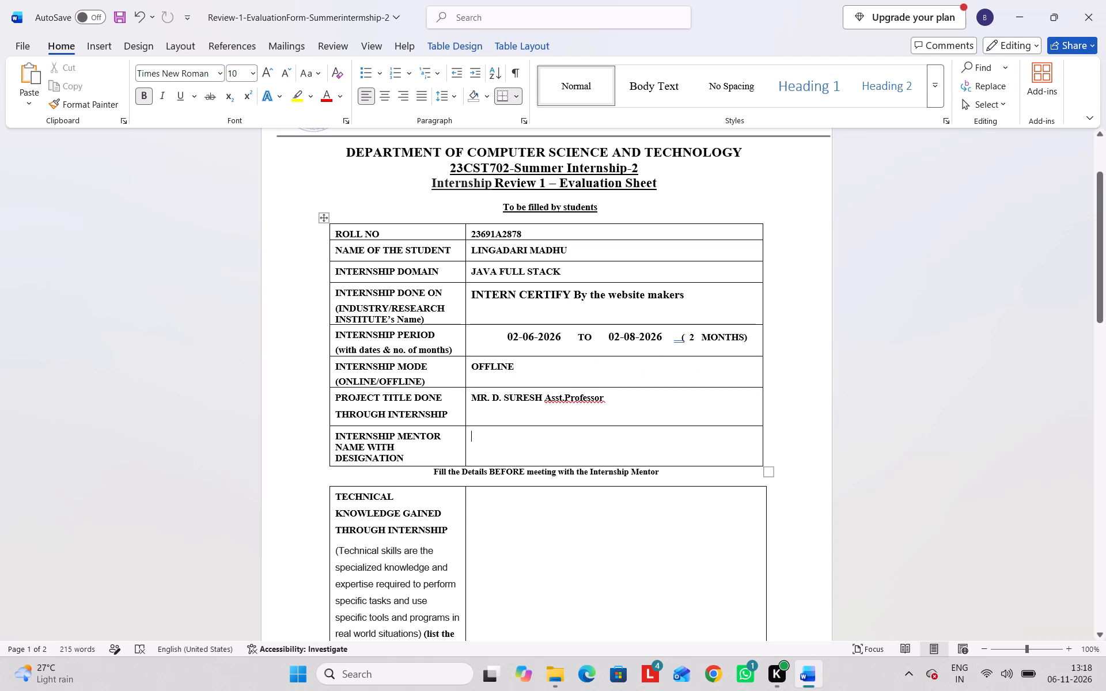
key(ctrl+v)
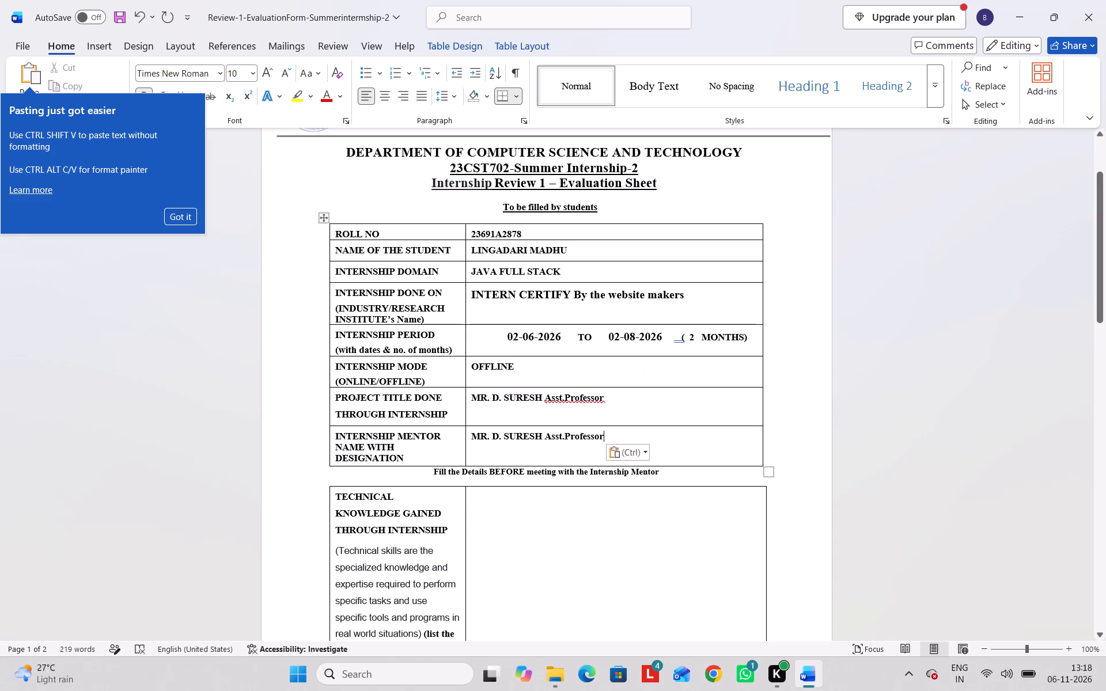
Replace the mentor text in the PROJECT TITLE DONE THROUGH INTERNSHIP cell with "Food Rescue Flatform Using".
drag(615, 397, 466, 401)
key(BackSpace)
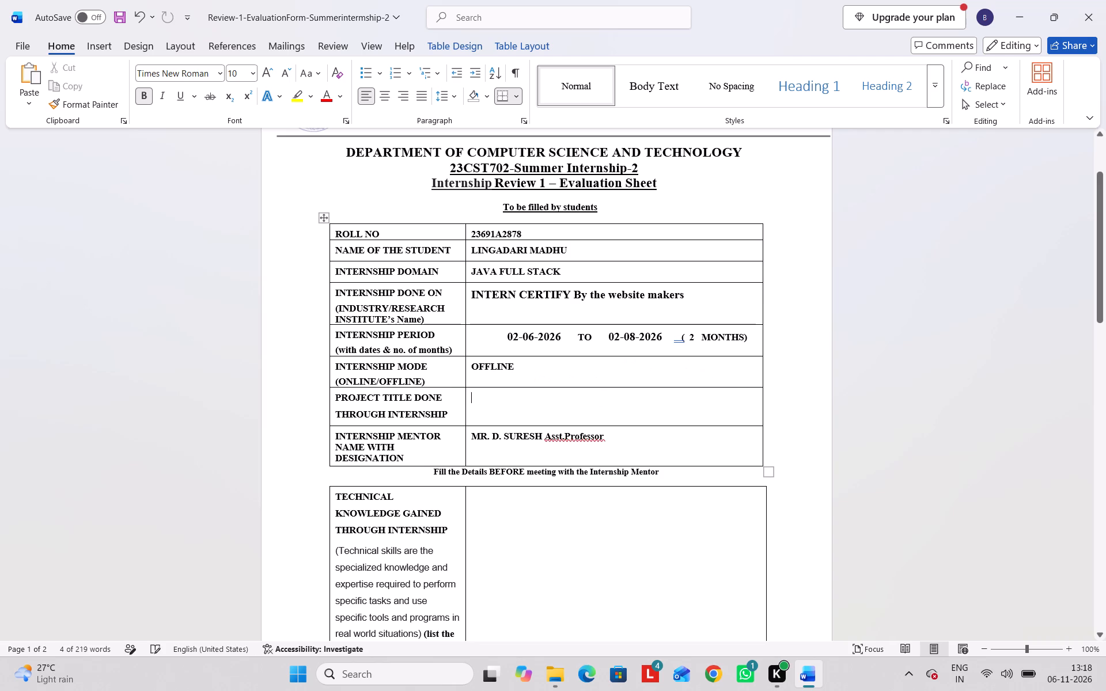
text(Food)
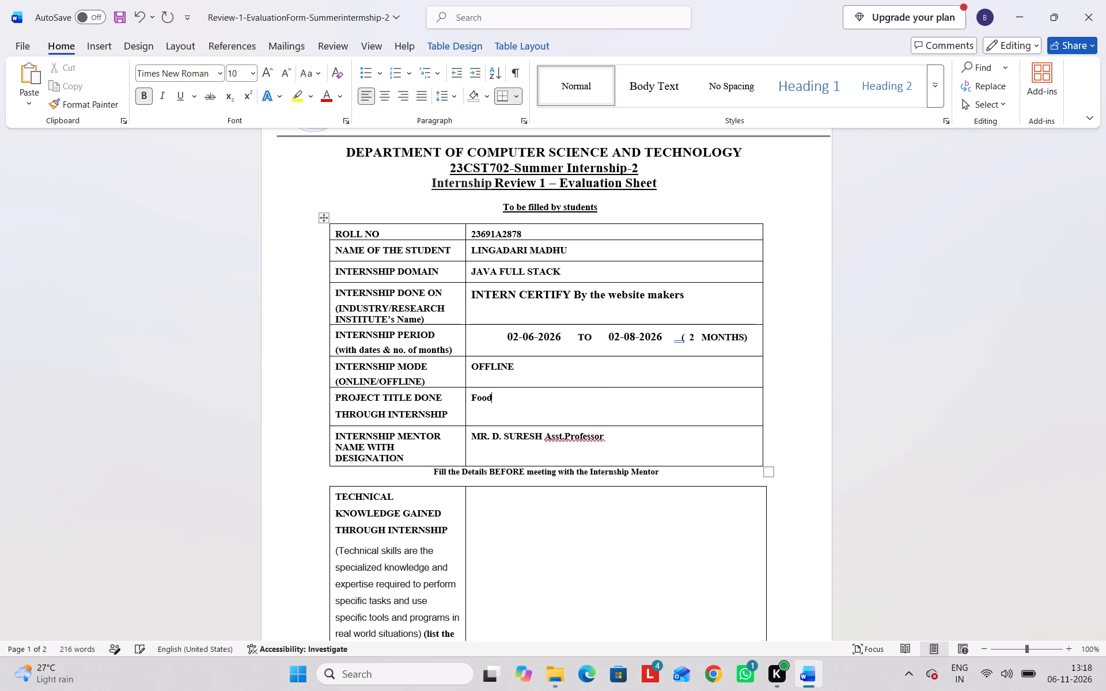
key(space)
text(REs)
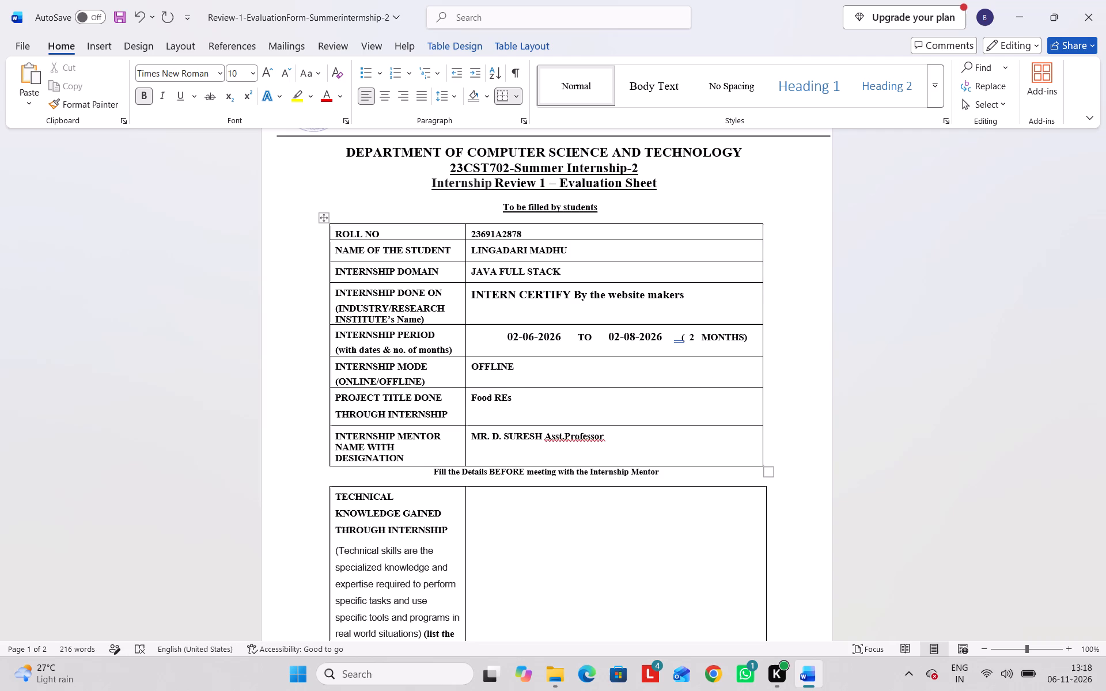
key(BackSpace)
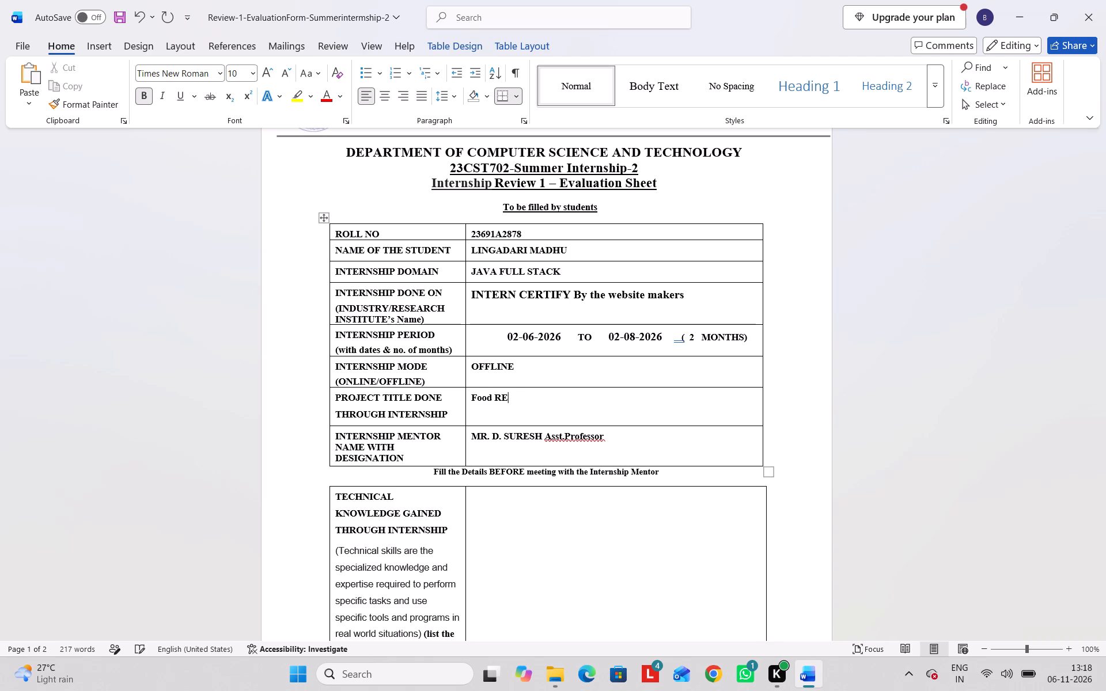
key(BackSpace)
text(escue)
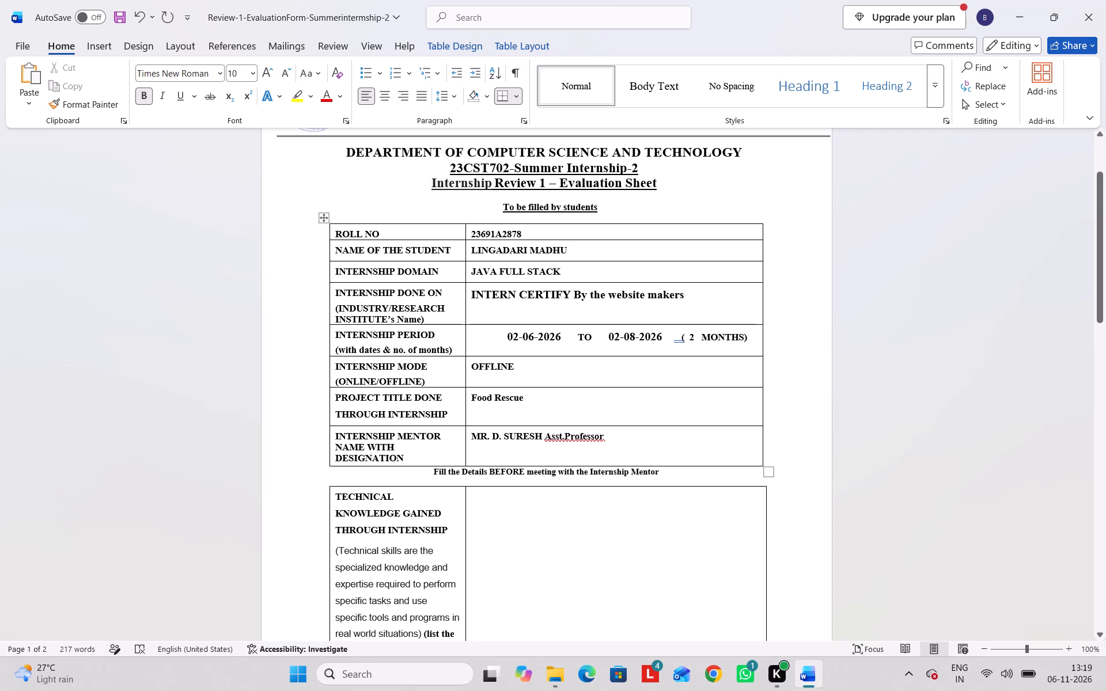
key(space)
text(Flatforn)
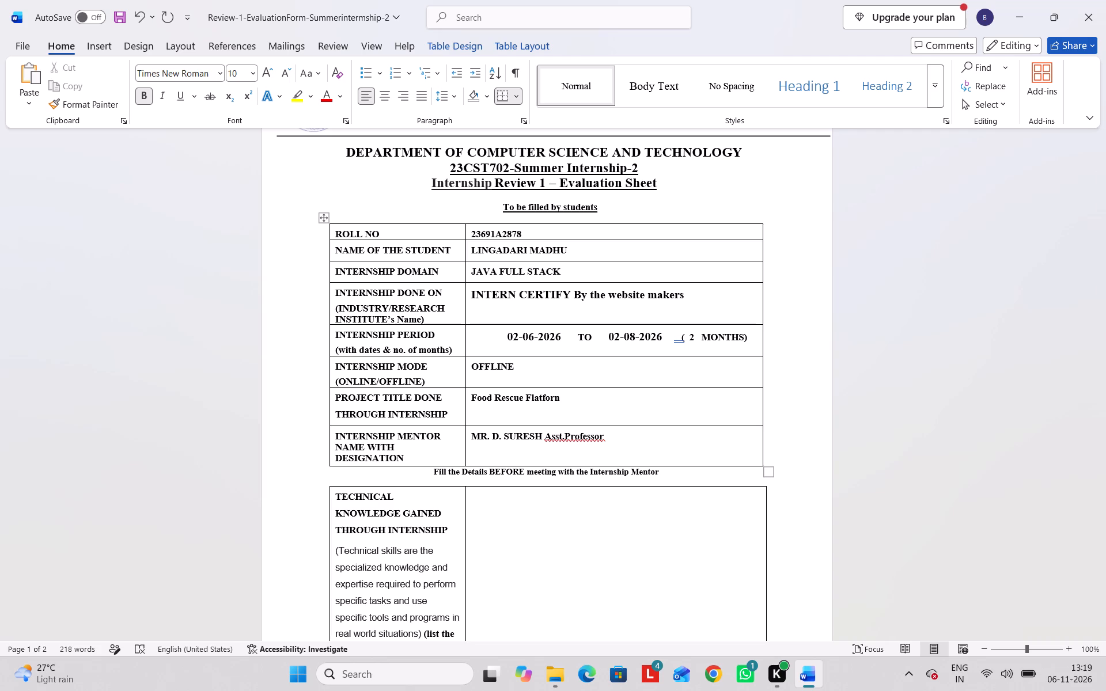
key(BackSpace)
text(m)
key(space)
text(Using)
Open the recent Review Report presentation in PowerPoint and look through its slides for the project title.
click(562, 666)
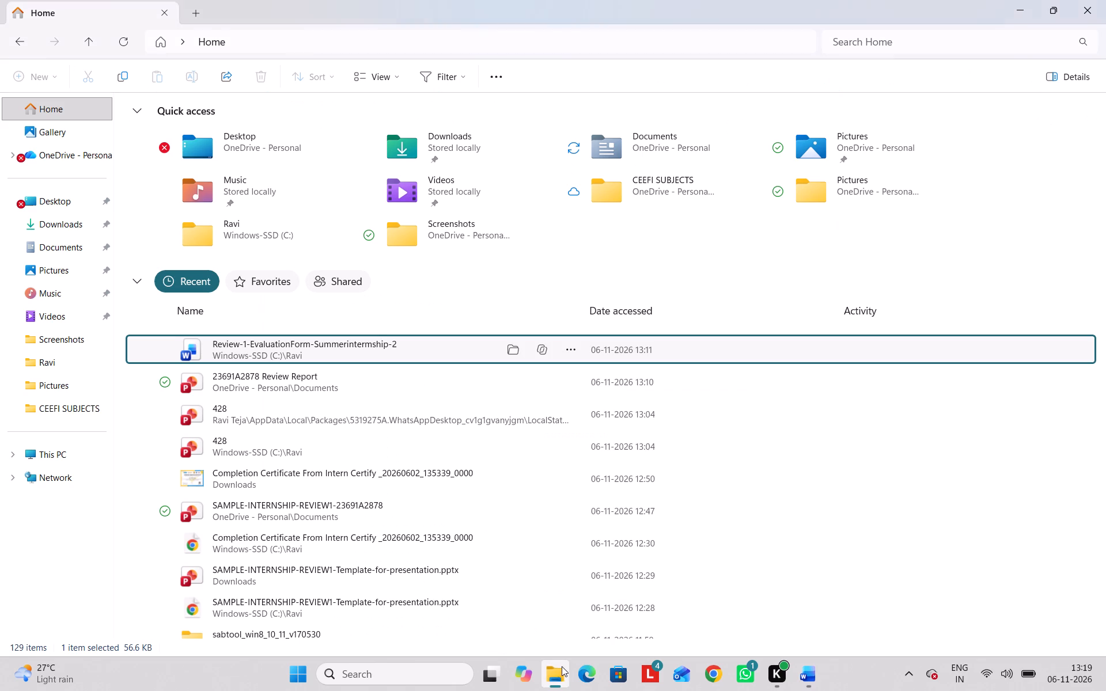
triple_click(307, 384)
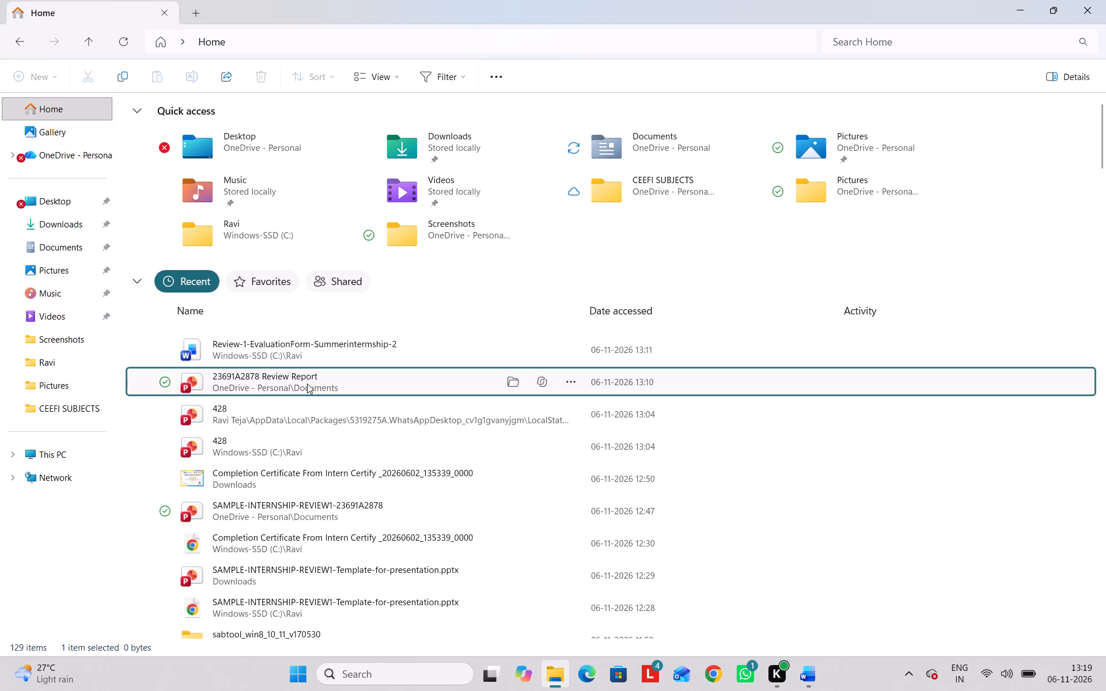
click(307, 384)
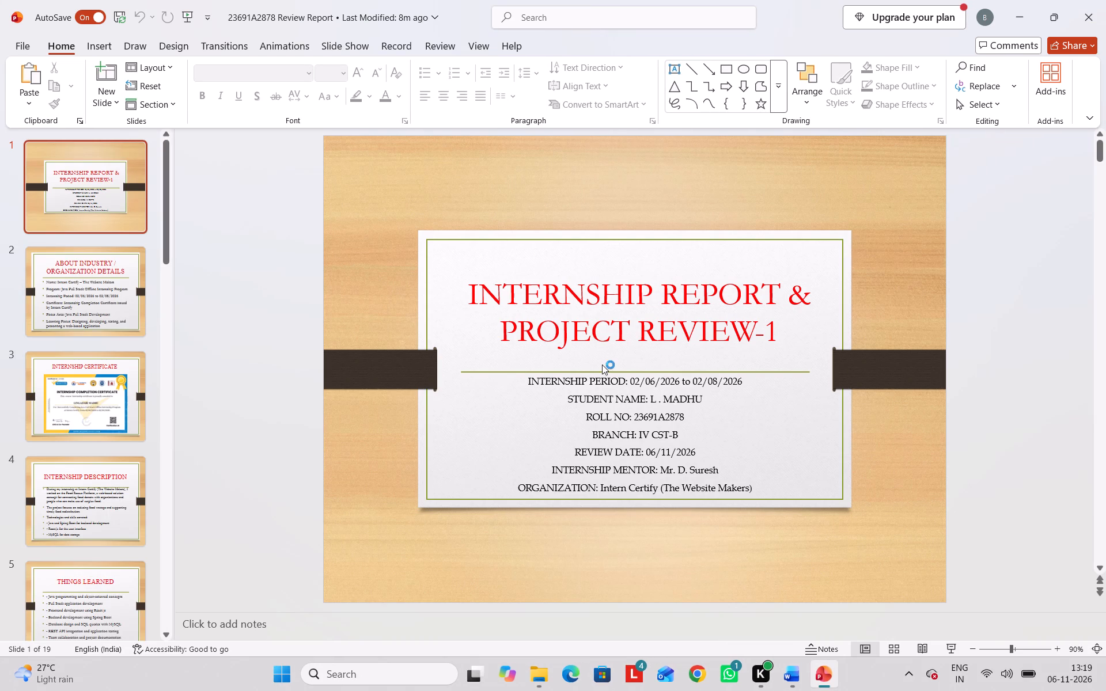
click(88, 510)
click(80, 599)
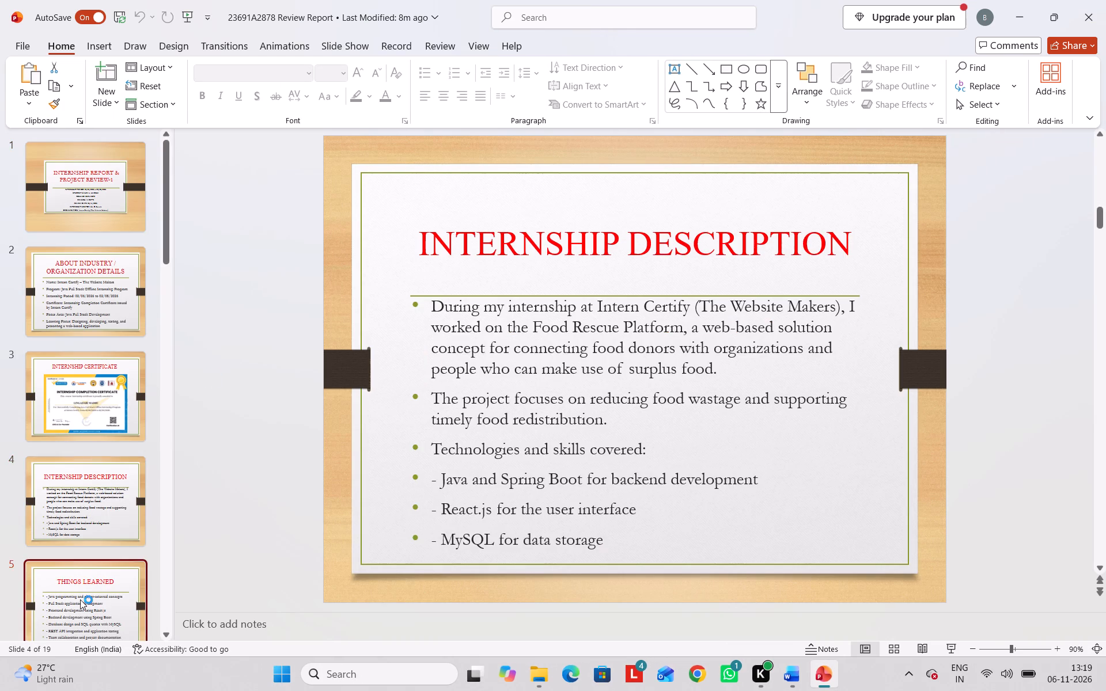
scroll(80, 599, down, 1)
click(89, 398)
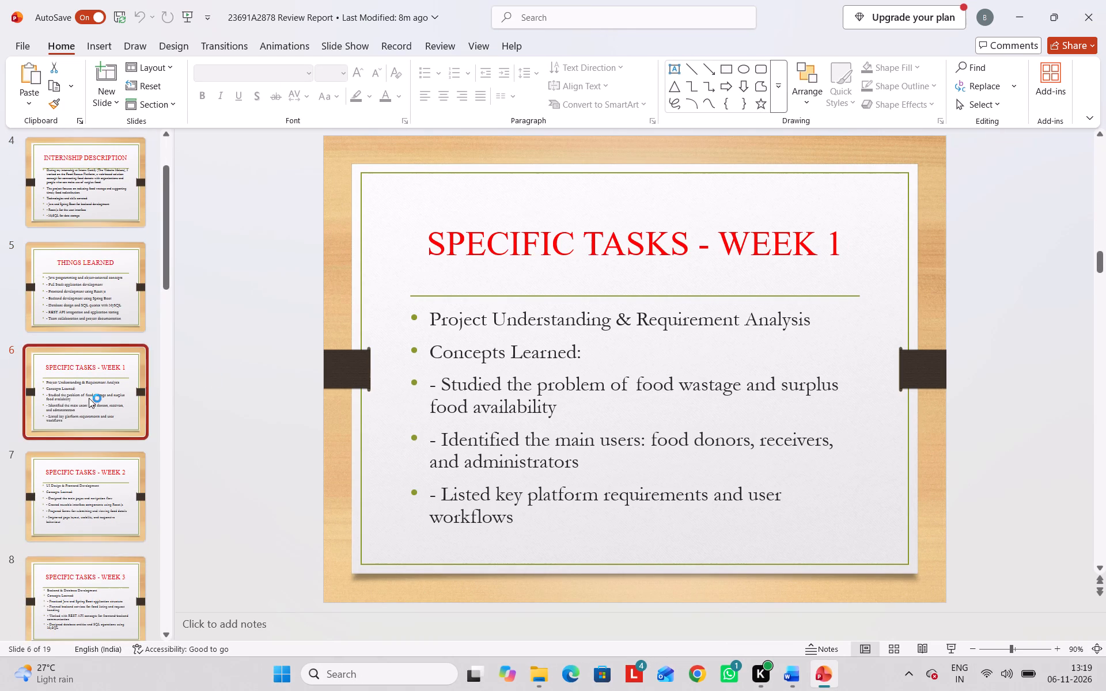
scroll(86, 460, down, 3)
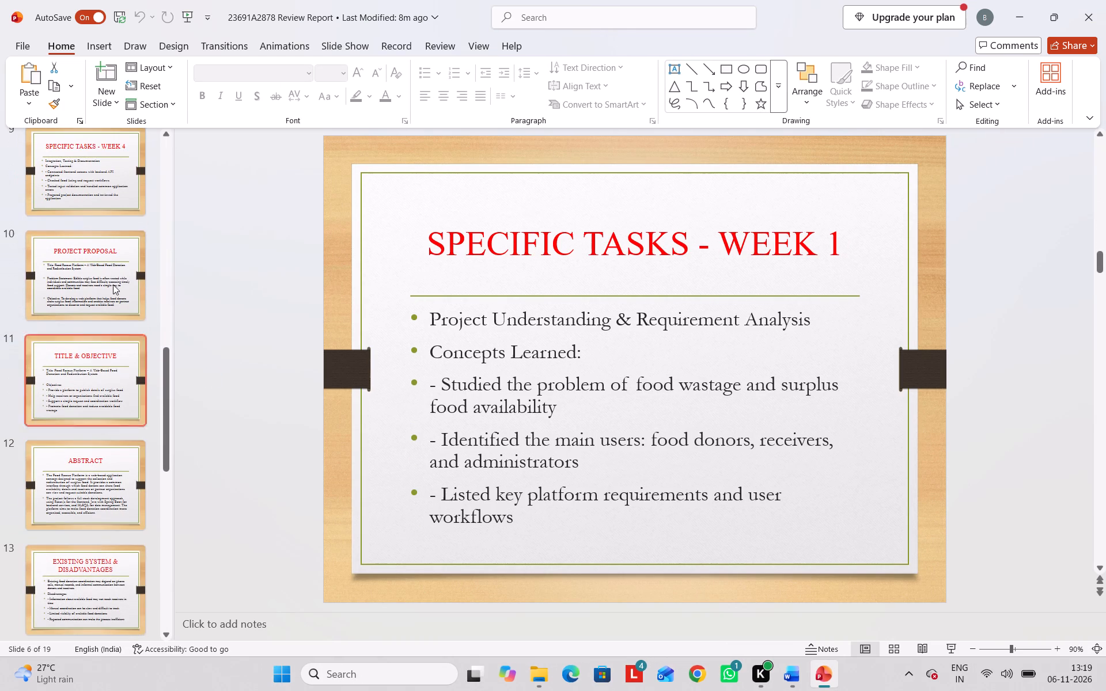
click(111, 196)
click(107, 301)
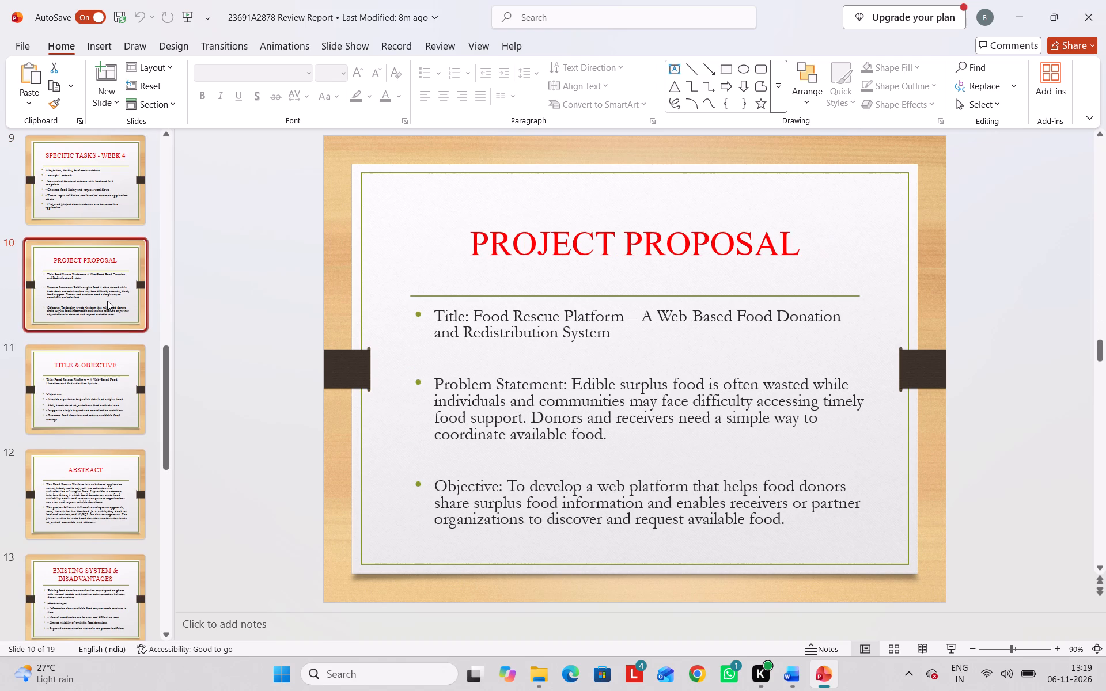
click(102, 389)
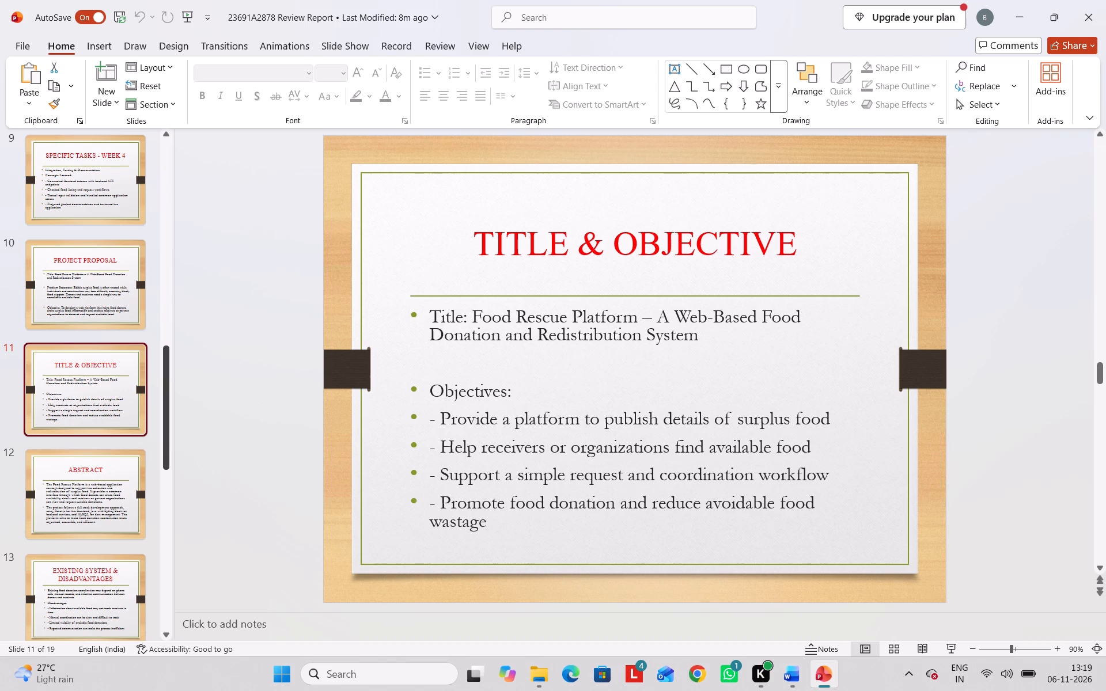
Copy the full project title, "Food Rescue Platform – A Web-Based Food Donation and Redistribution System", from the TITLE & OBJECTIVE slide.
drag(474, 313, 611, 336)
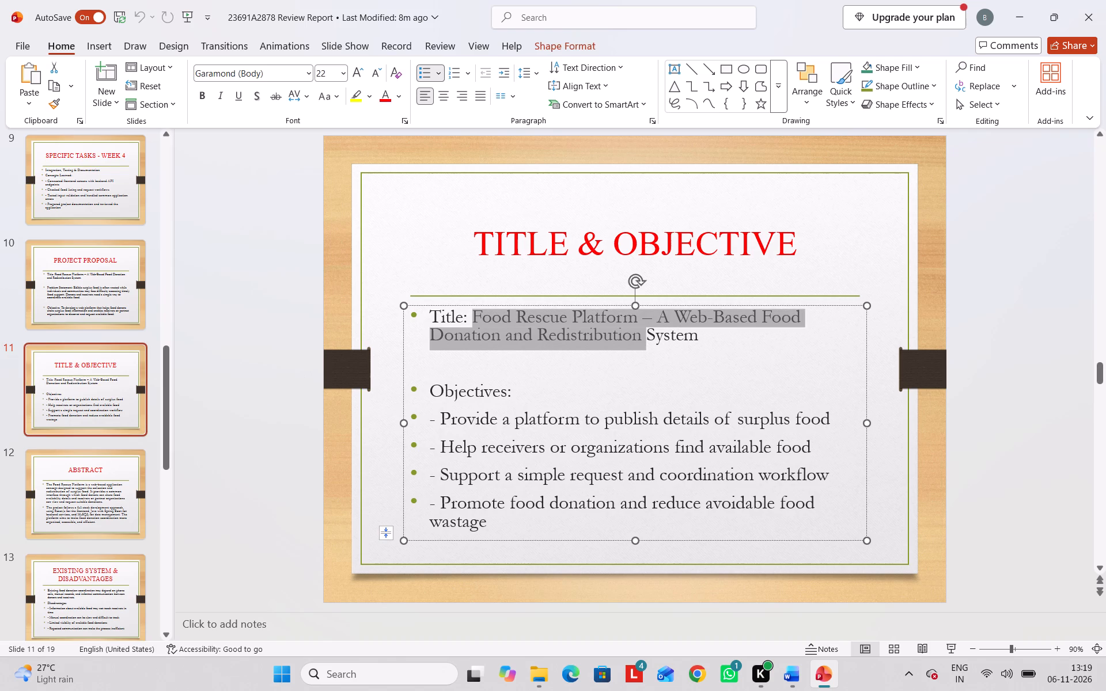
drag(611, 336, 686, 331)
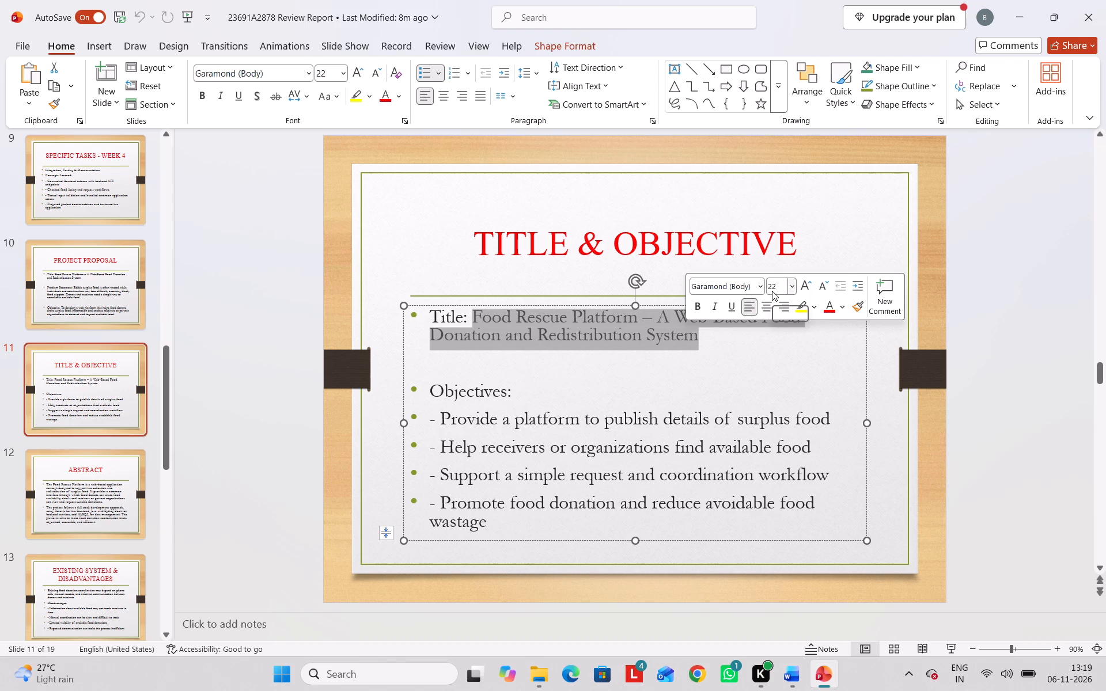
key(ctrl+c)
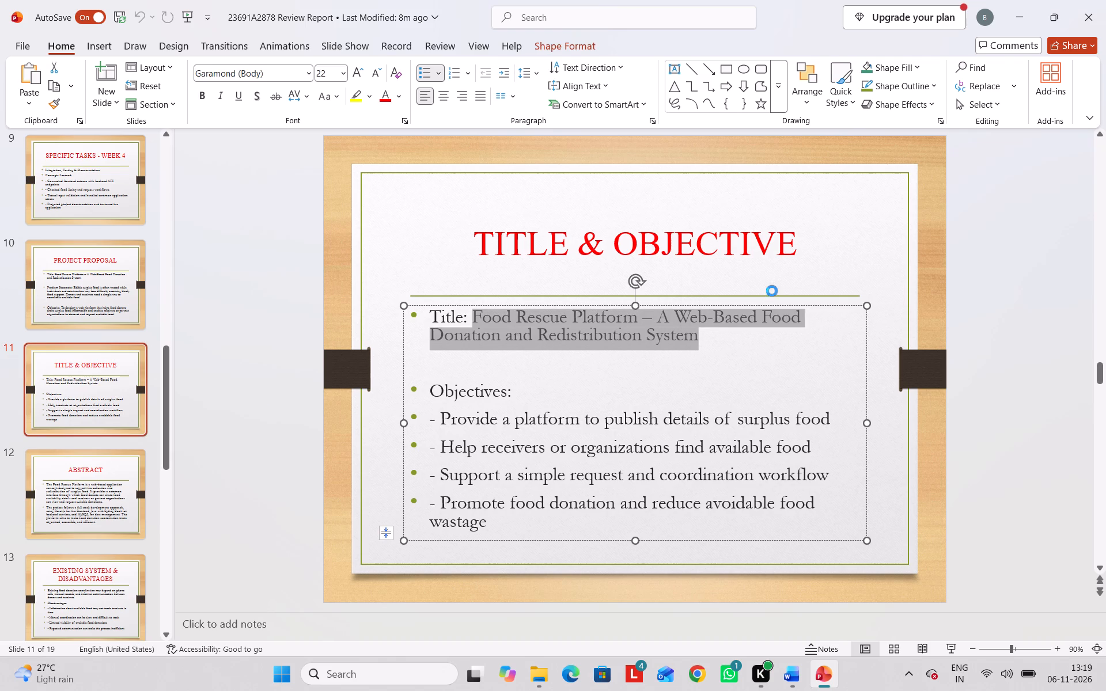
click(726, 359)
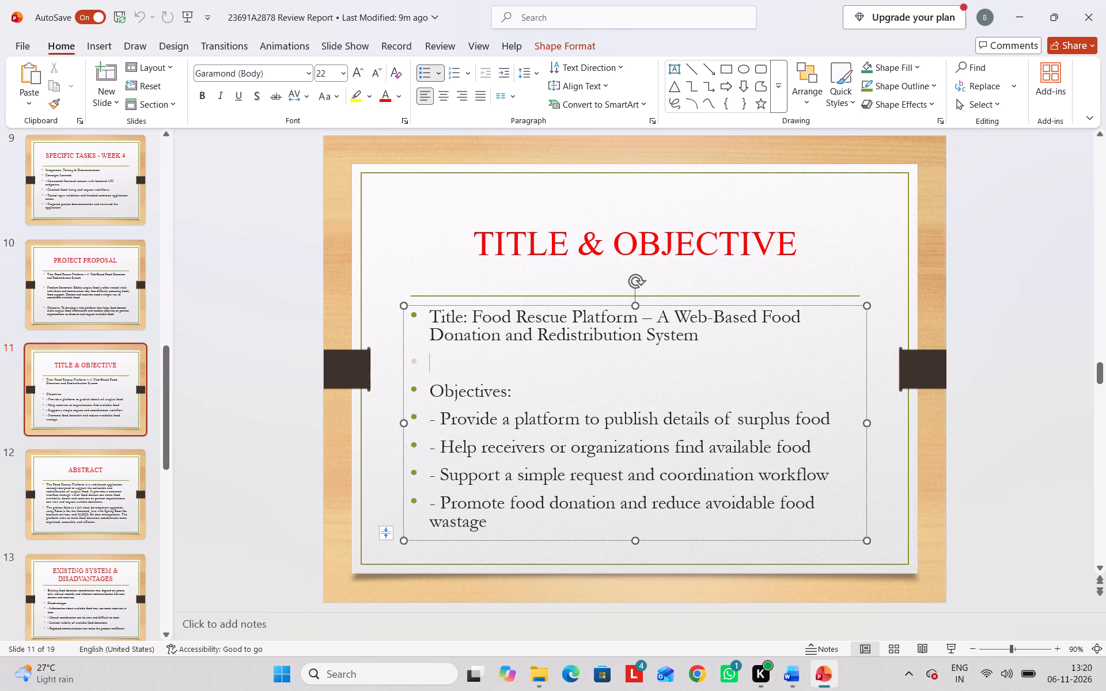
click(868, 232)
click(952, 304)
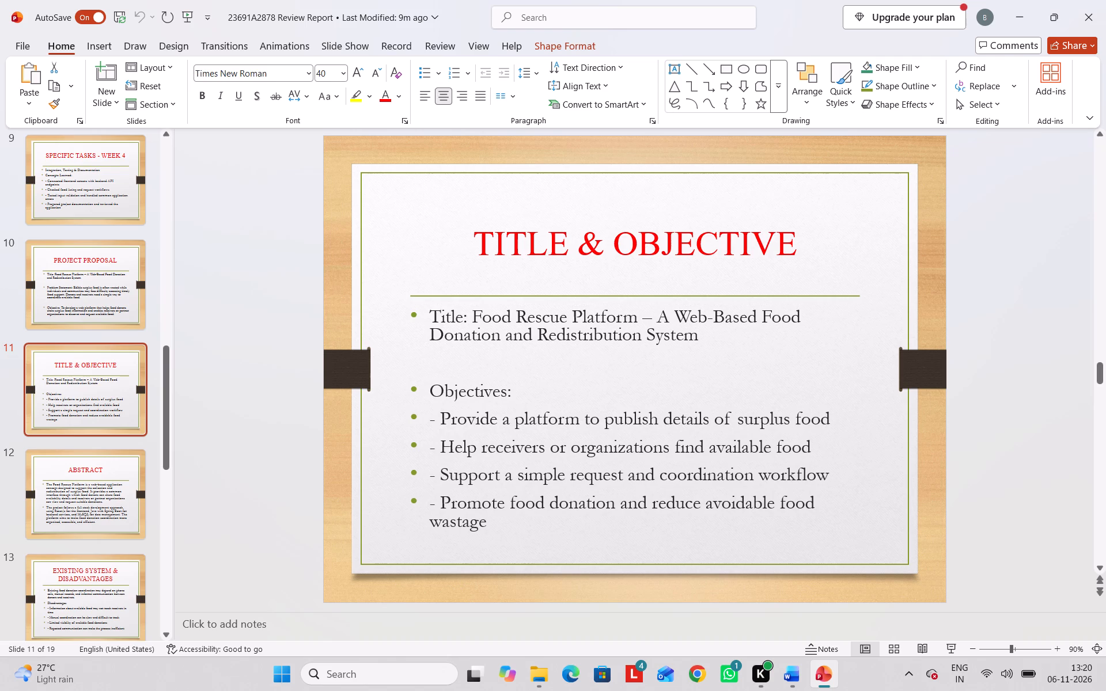
Switch back to the evaluation sheet in Word and complete the project title with "Java Full Stack" after "Using".
click(787, 684)
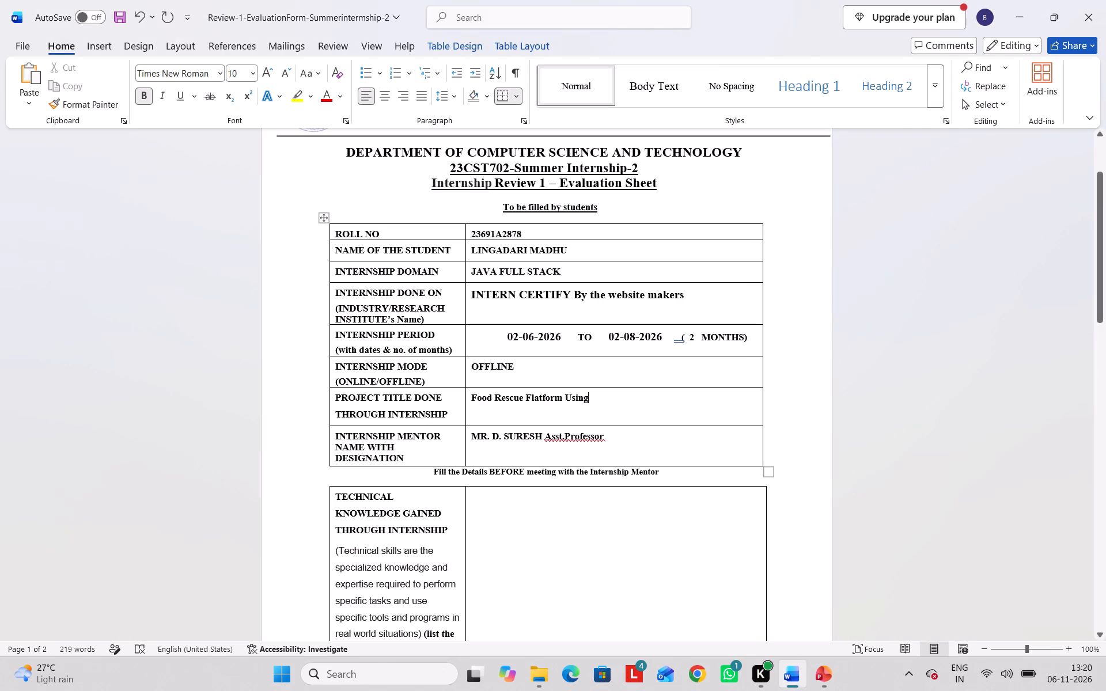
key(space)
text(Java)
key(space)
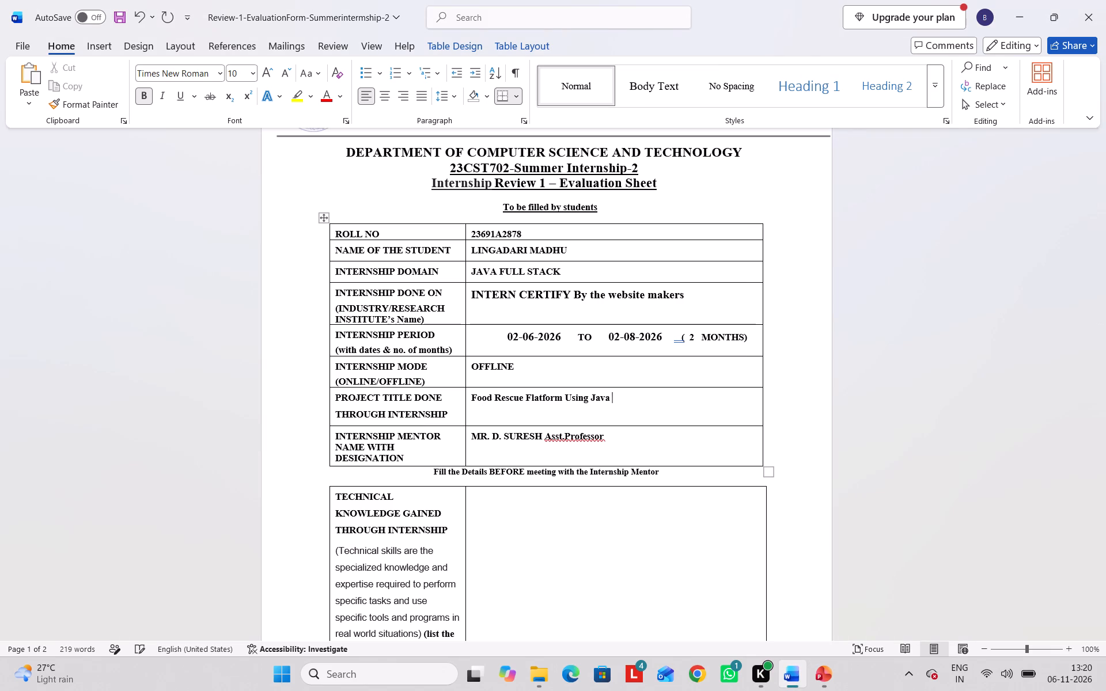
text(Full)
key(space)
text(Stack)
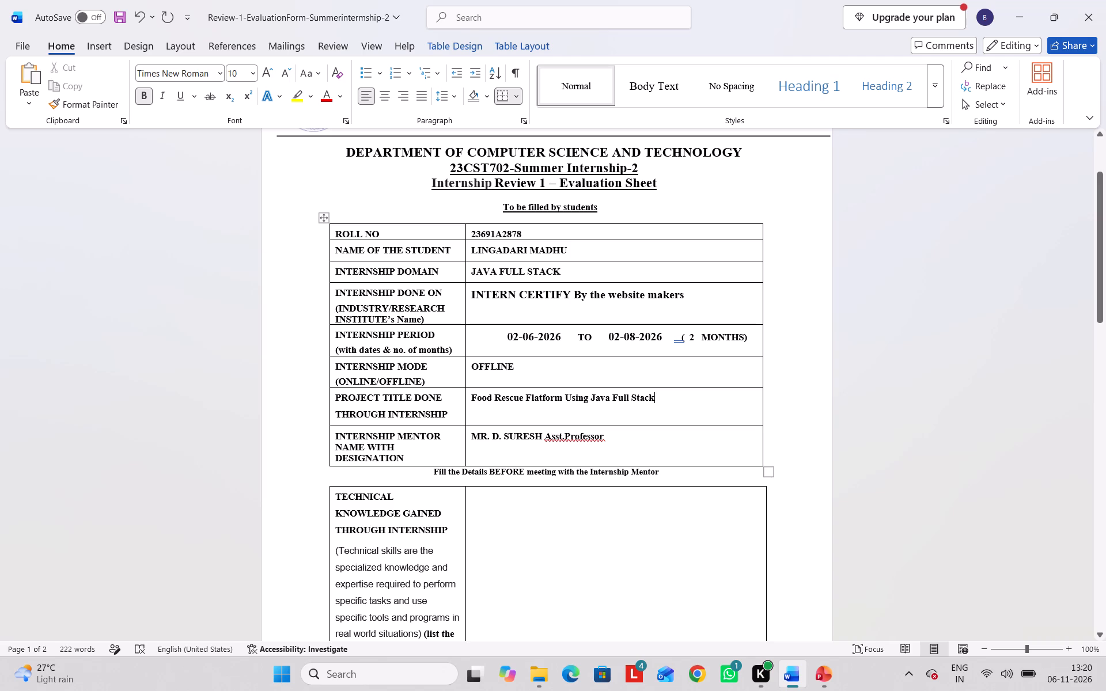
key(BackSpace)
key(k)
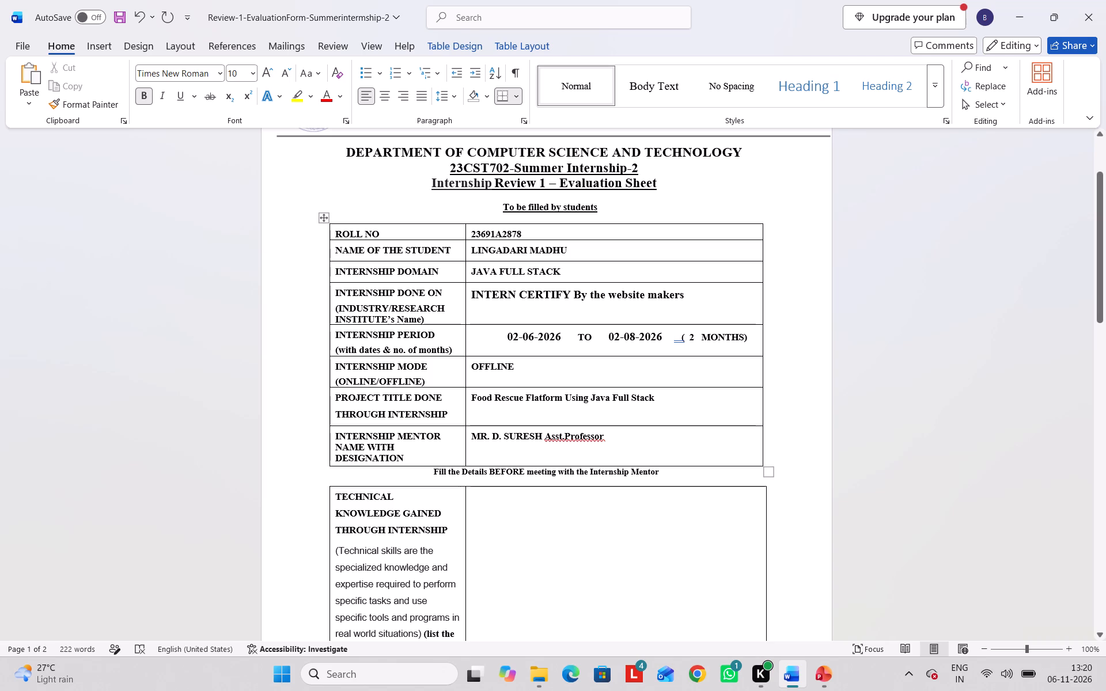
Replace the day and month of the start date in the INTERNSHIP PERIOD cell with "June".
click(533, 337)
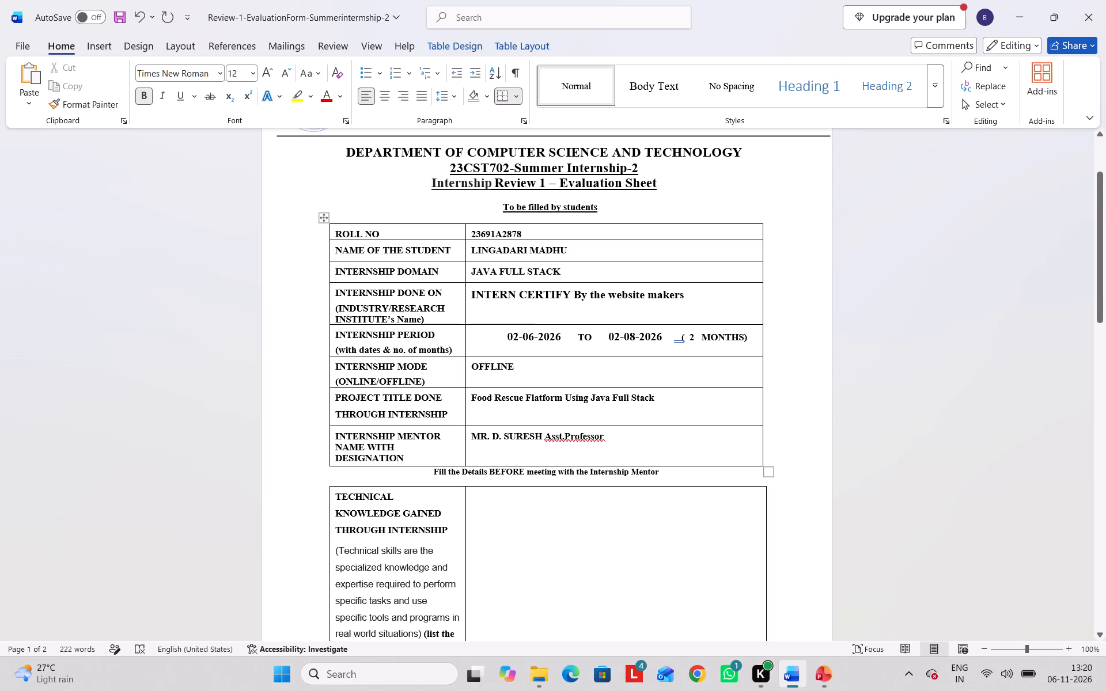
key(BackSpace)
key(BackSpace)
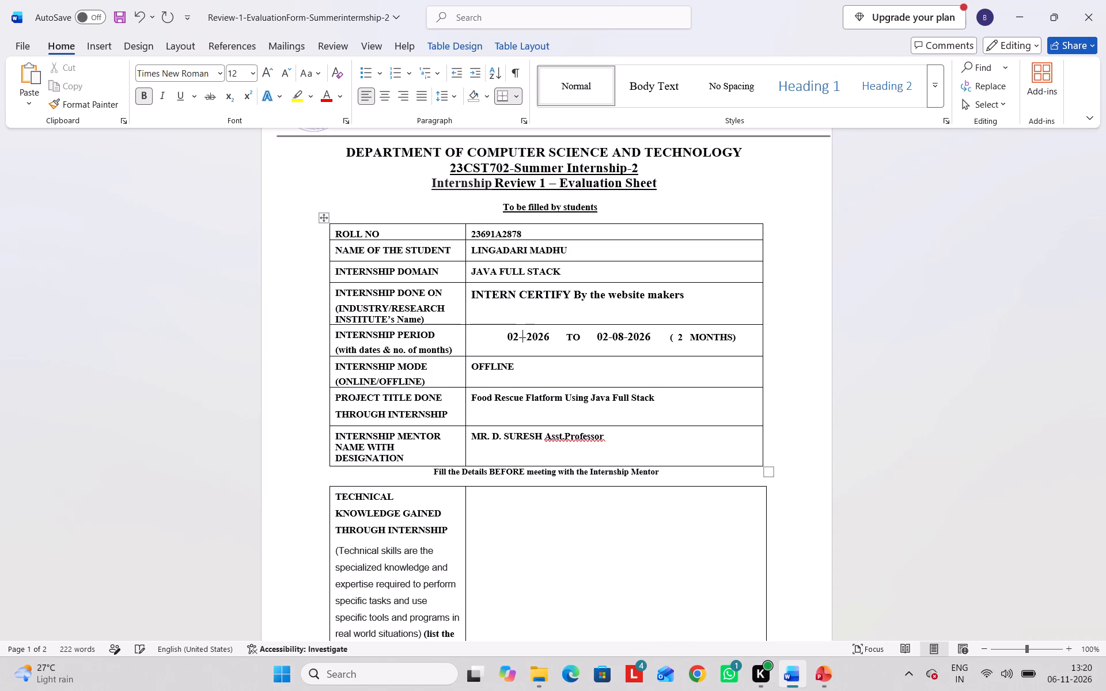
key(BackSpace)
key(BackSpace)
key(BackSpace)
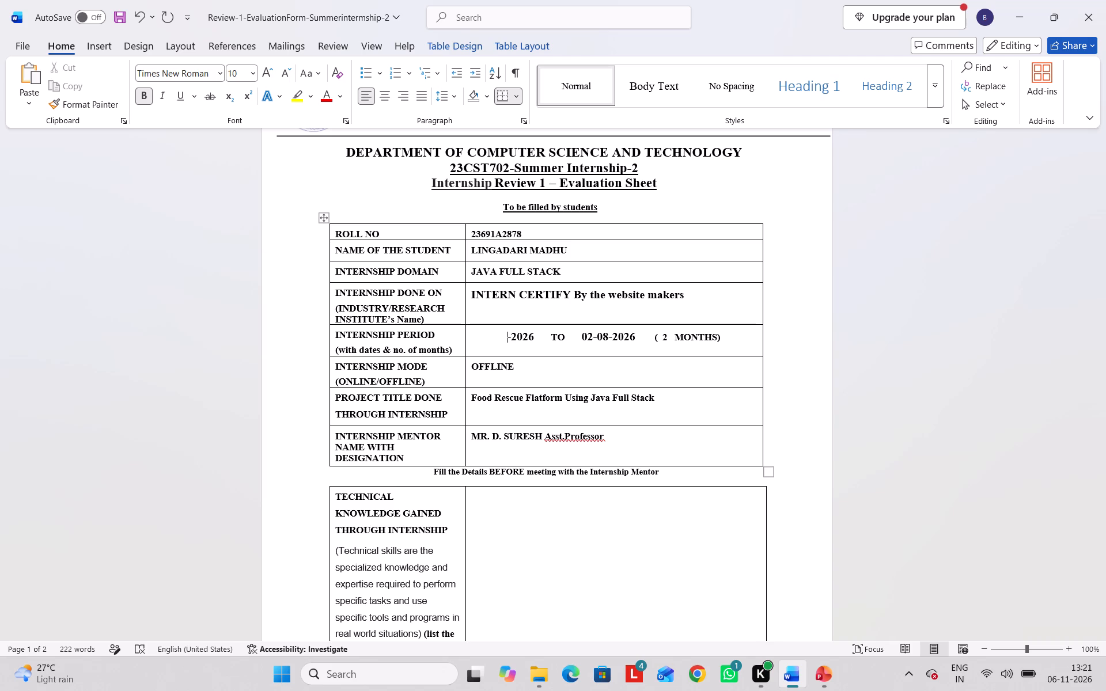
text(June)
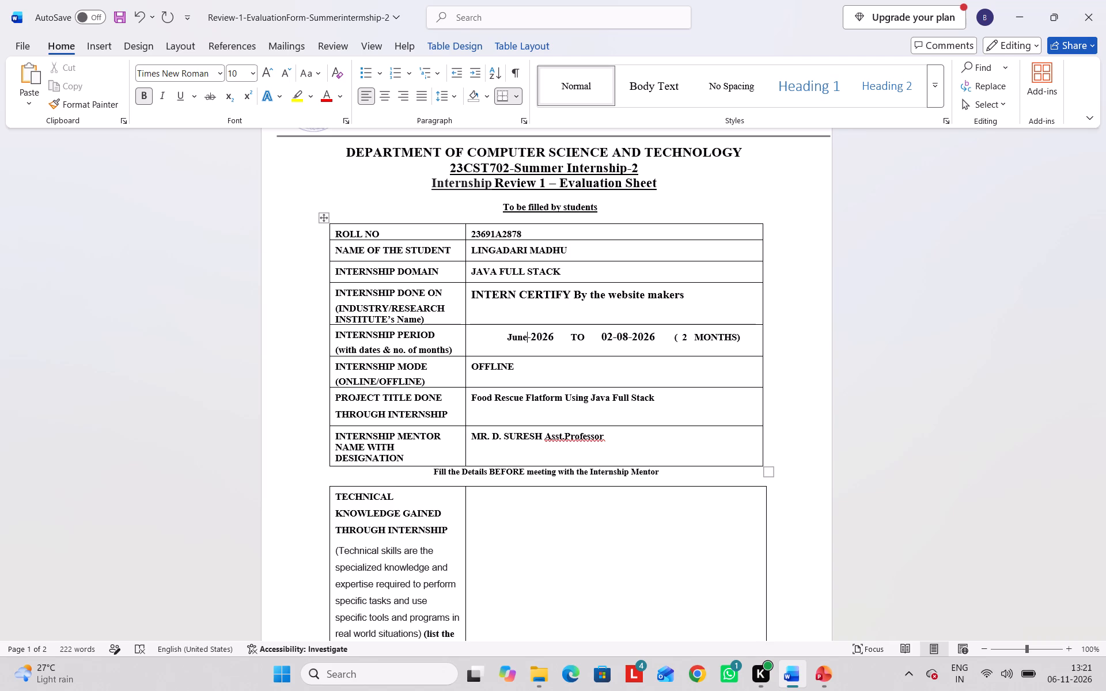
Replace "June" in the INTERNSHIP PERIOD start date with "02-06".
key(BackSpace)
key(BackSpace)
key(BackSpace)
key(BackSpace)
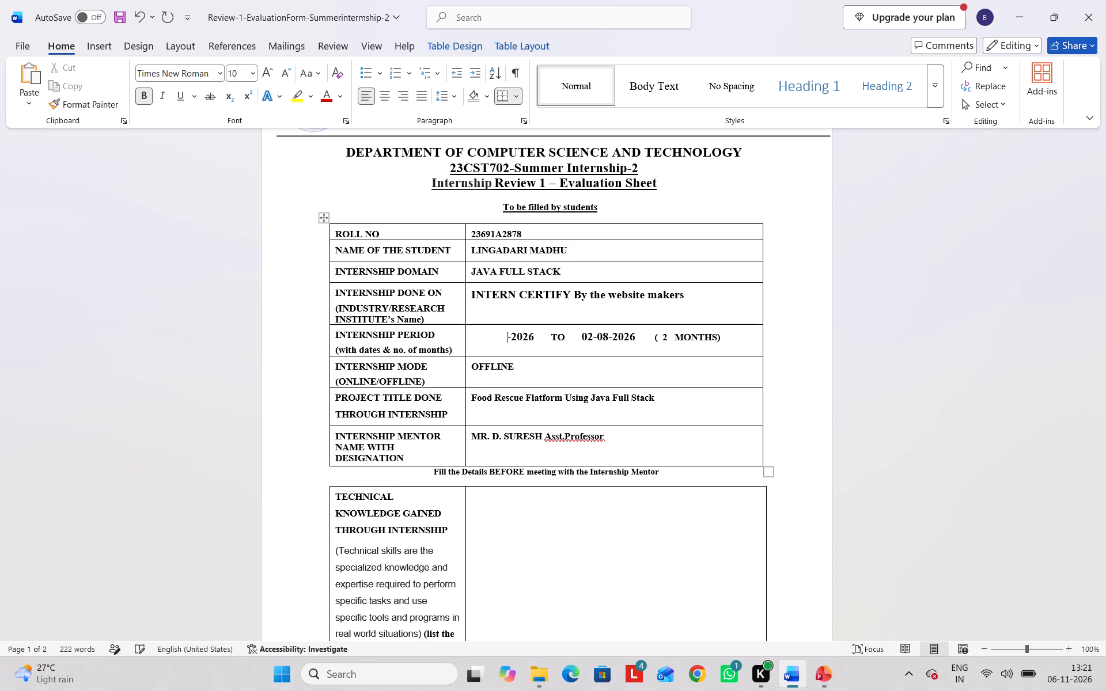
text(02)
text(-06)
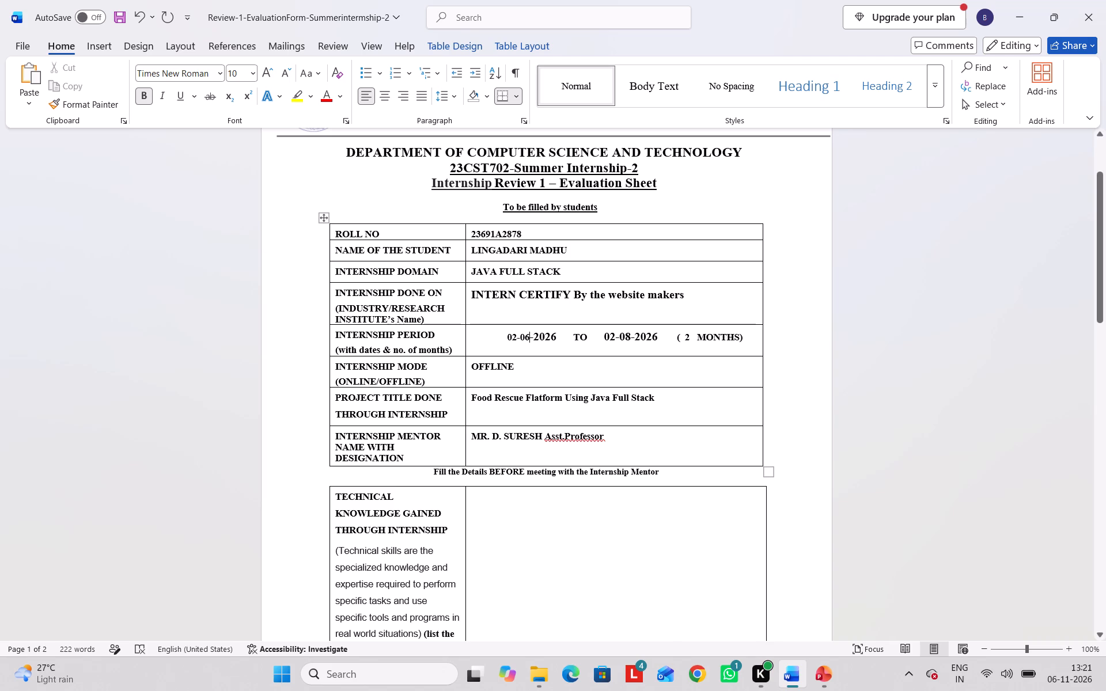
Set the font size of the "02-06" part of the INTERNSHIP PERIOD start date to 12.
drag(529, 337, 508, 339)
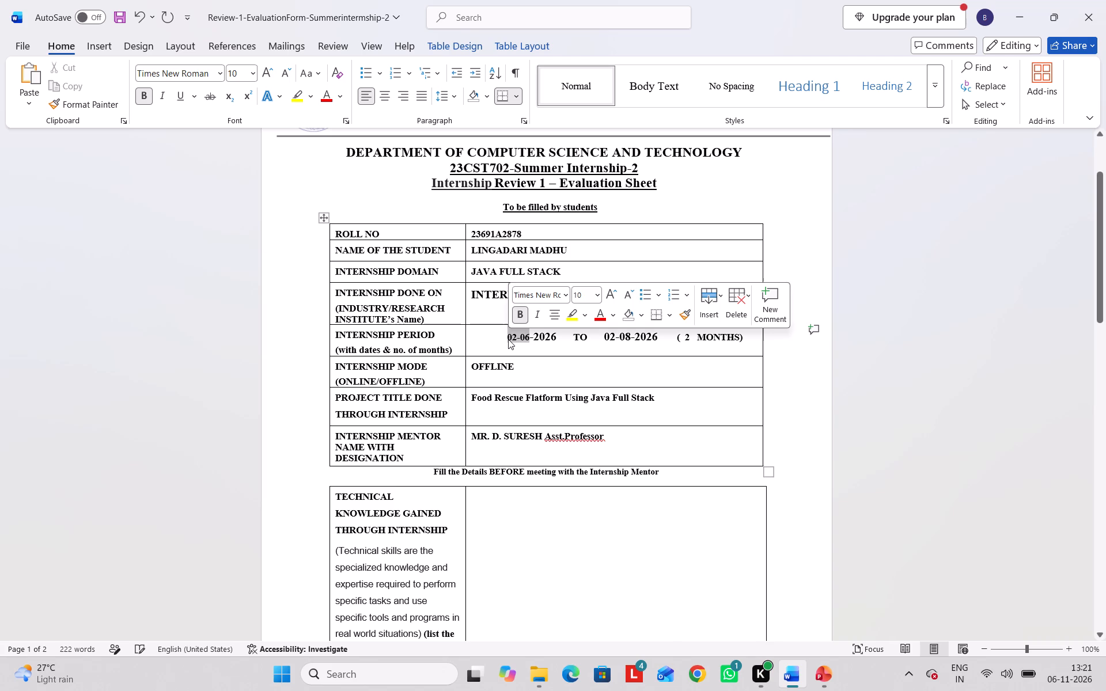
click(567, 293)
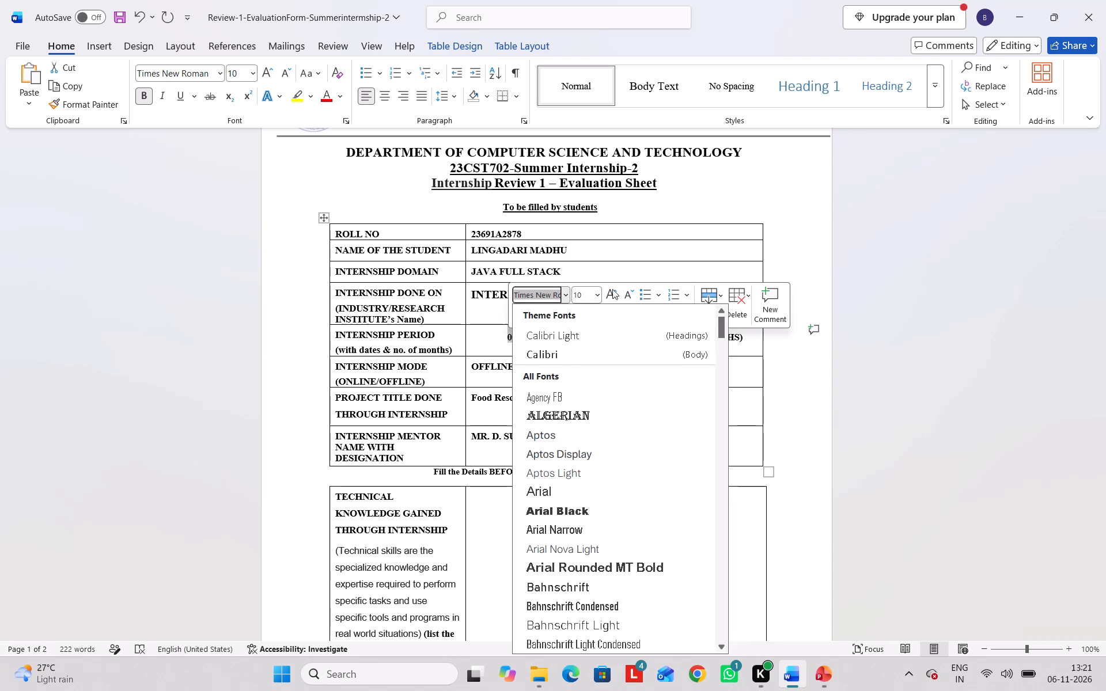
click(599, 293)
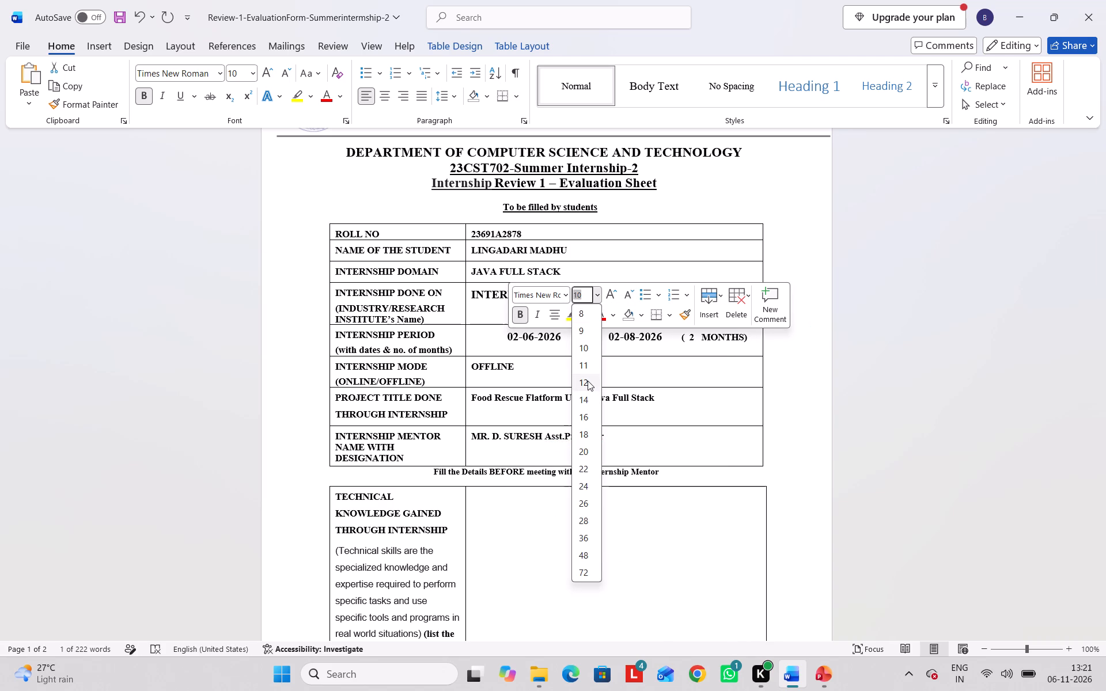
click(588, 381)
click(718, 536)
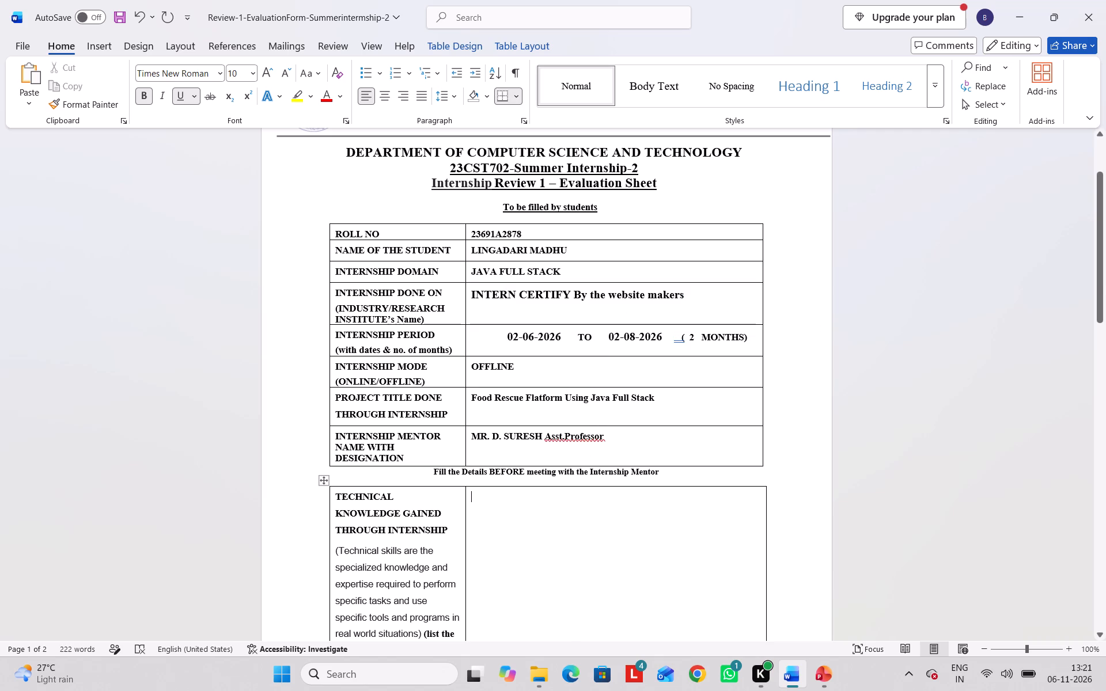
Copy the entire TECHNICAL KNOWLEDGE GAINED THROUGH INTERNSHIP heading and instruction text, including the request for at least 6 points.
scroll(585, 580, down, 2)
scroll(585, 580, up, 2)
scroll(585, 580, down, 1)
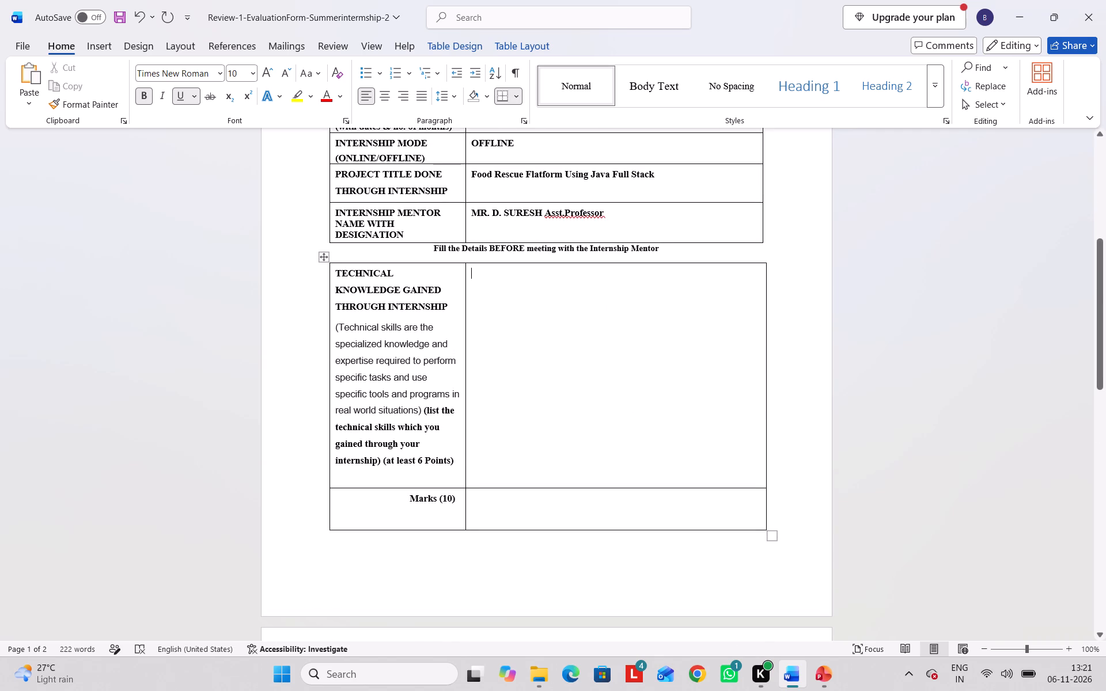
drag(457, 468, 332, 279)
key(ctrl+c)
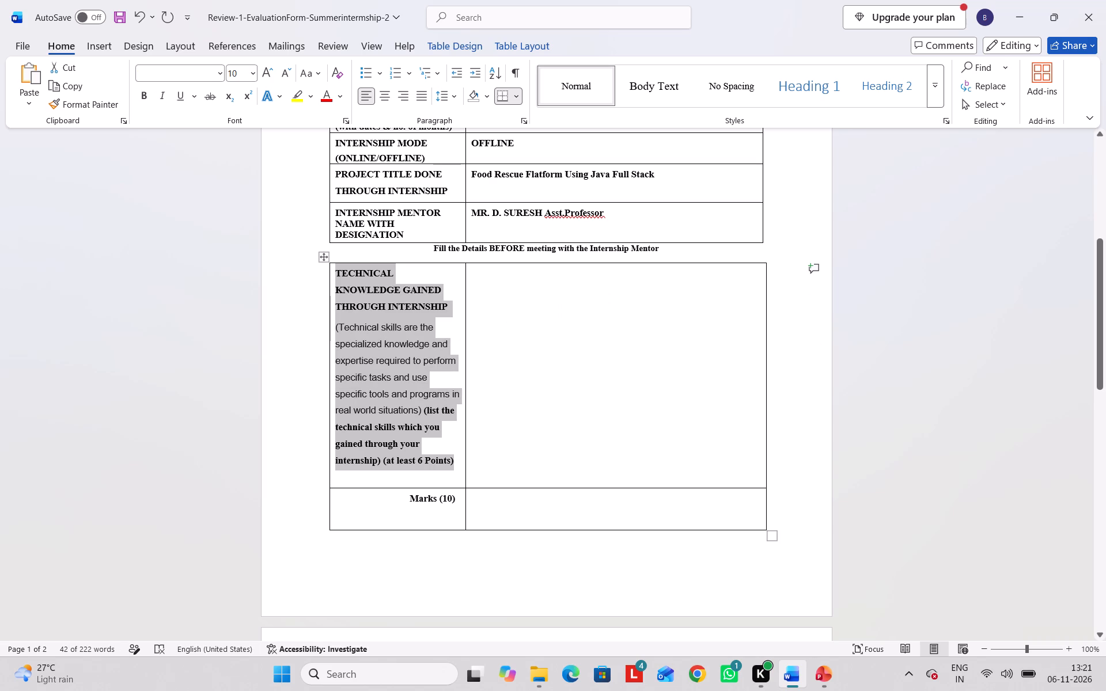
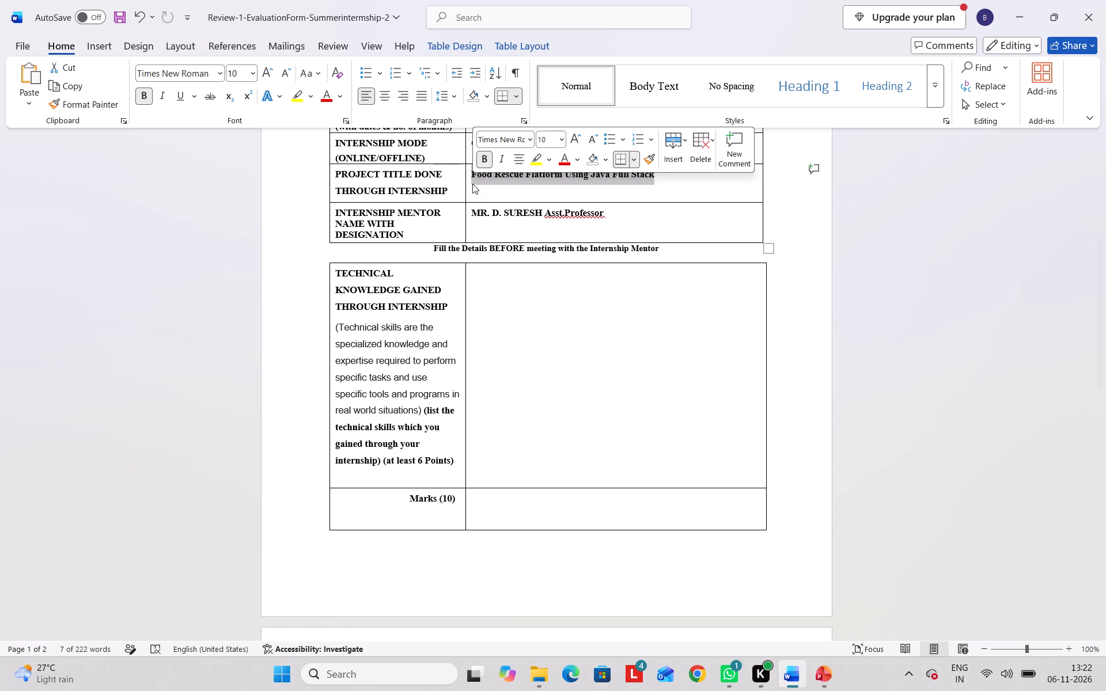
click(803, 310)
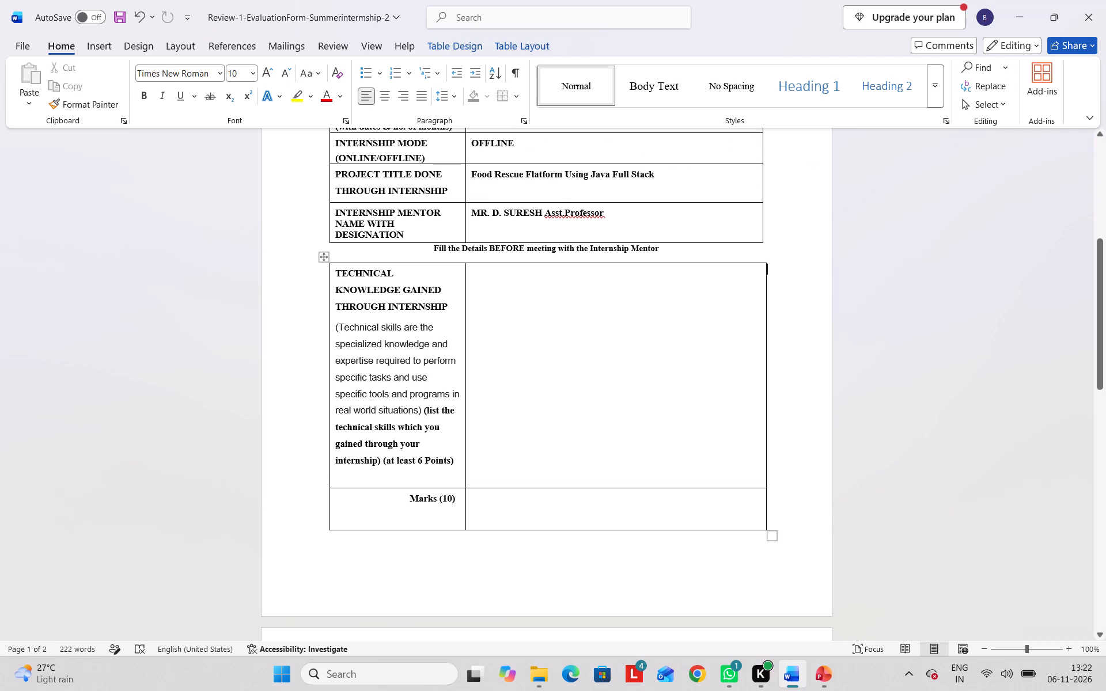
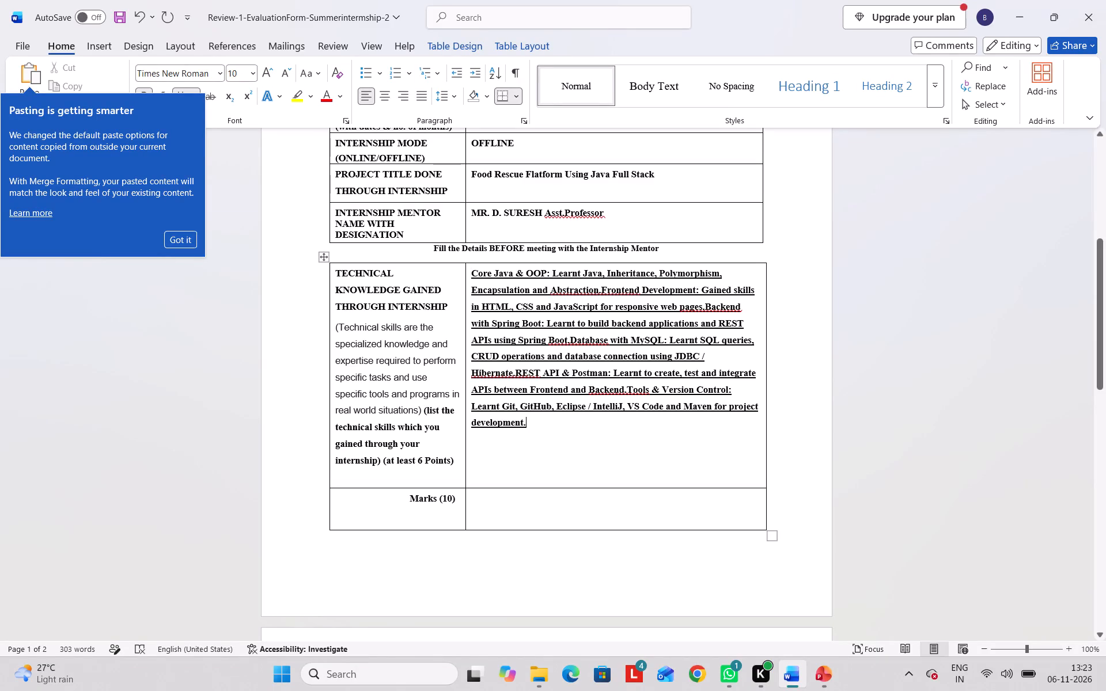
Remove the underline from the technical skills text beside TECHNICAL KNOWLEDGE GAINED THROUGH INTERNSHIP and format it as a bulleted list.
drag(531, 430, 472, 282)
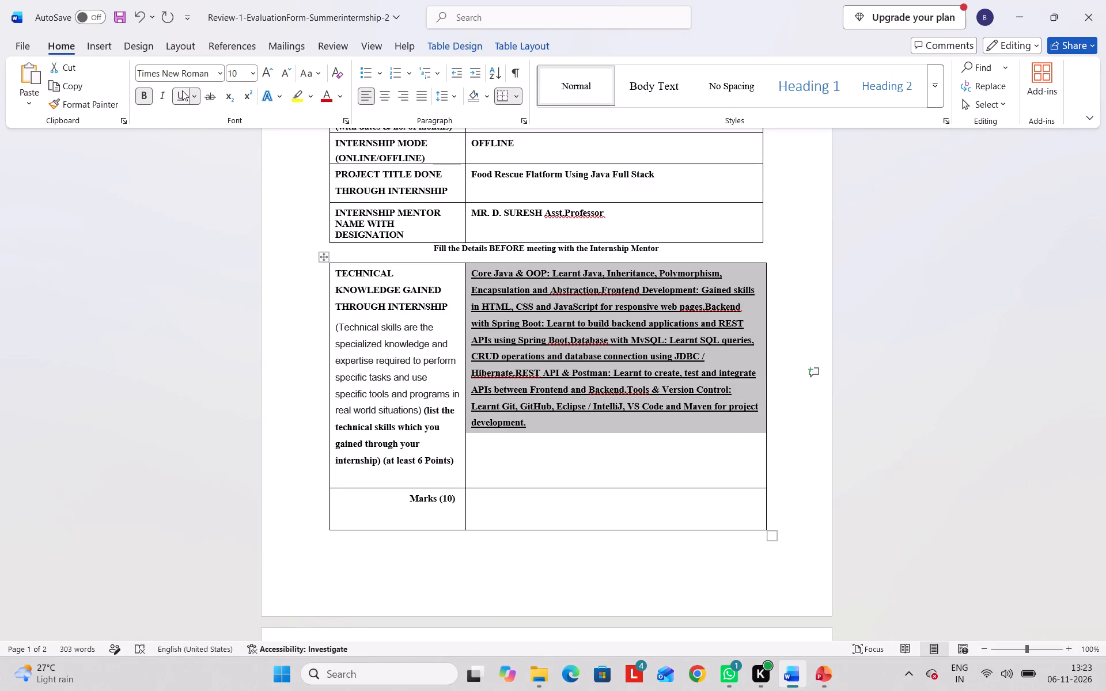
click(183, 96)
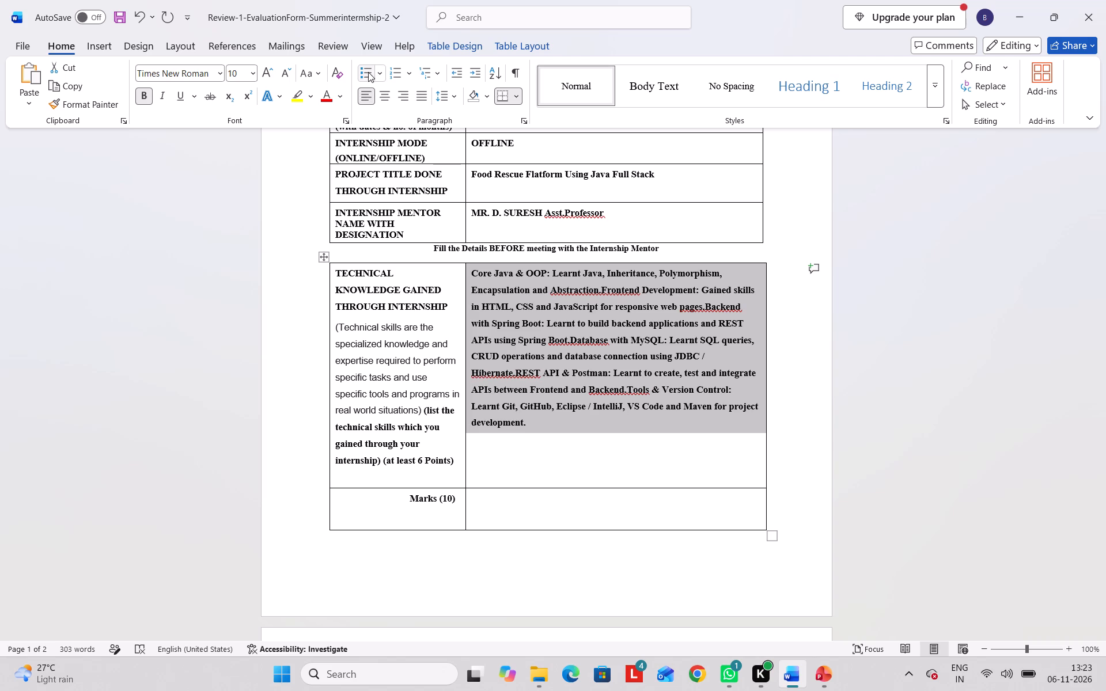
click(368, 69)
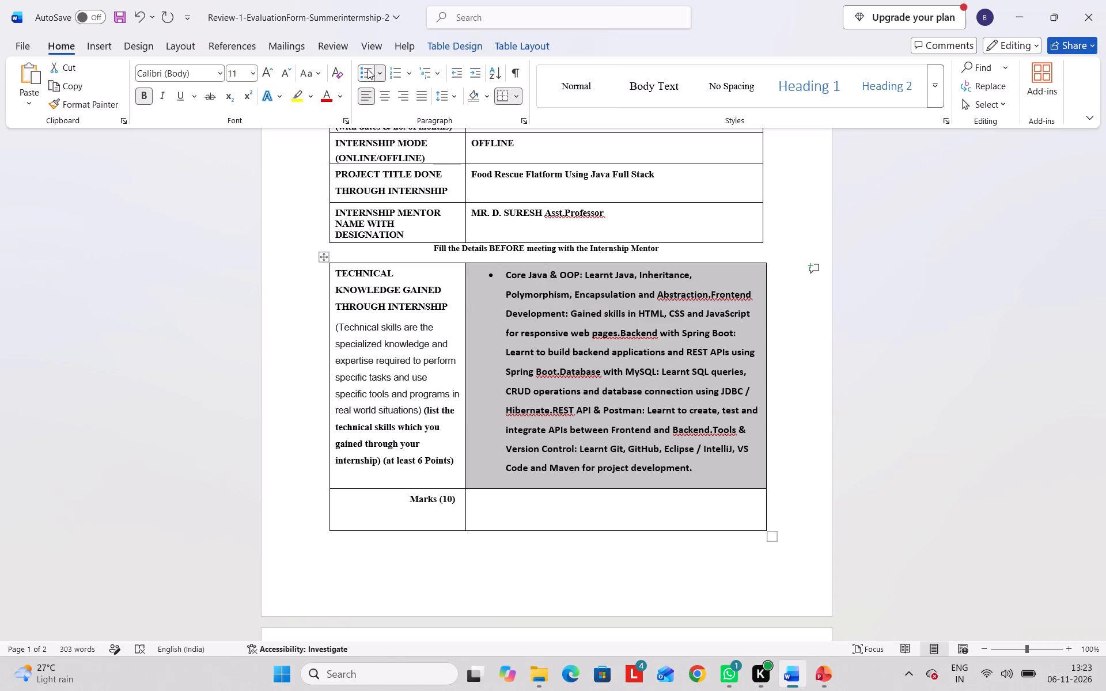
Try to delete the selected content of the technical skills cell.
key(BackSpace)
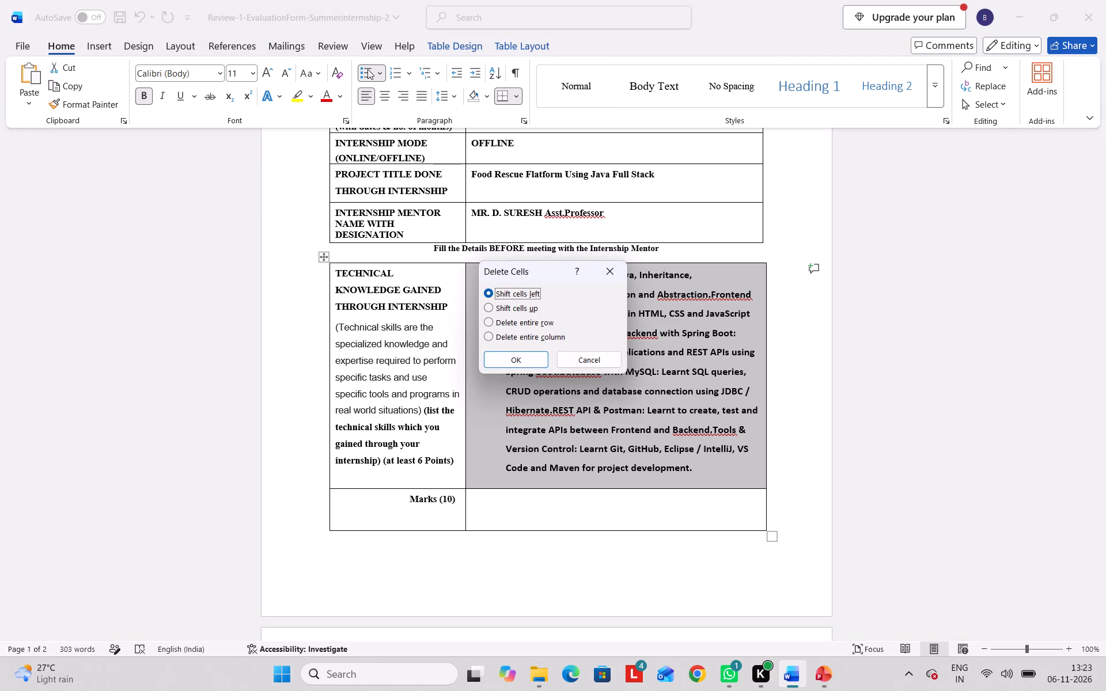
Cancel the cell deletion and undo the bullet formatting of the answer text in the TECHNICAL KNOWLEDGE GAINED row.
click(597, 270)
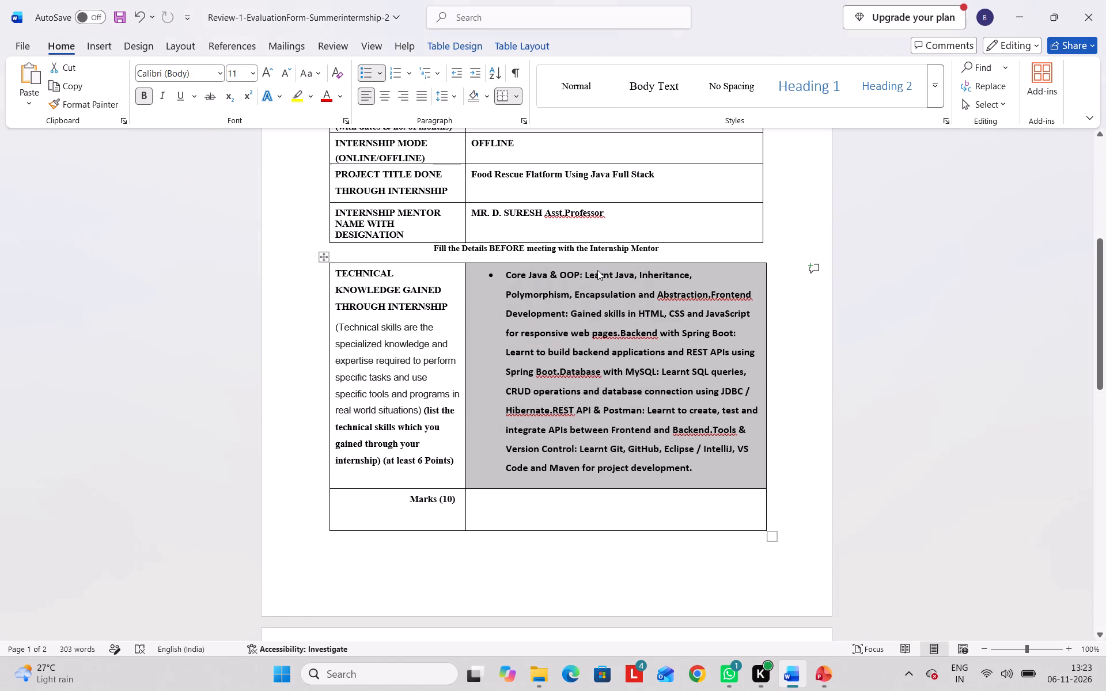
key(ctrl+z)
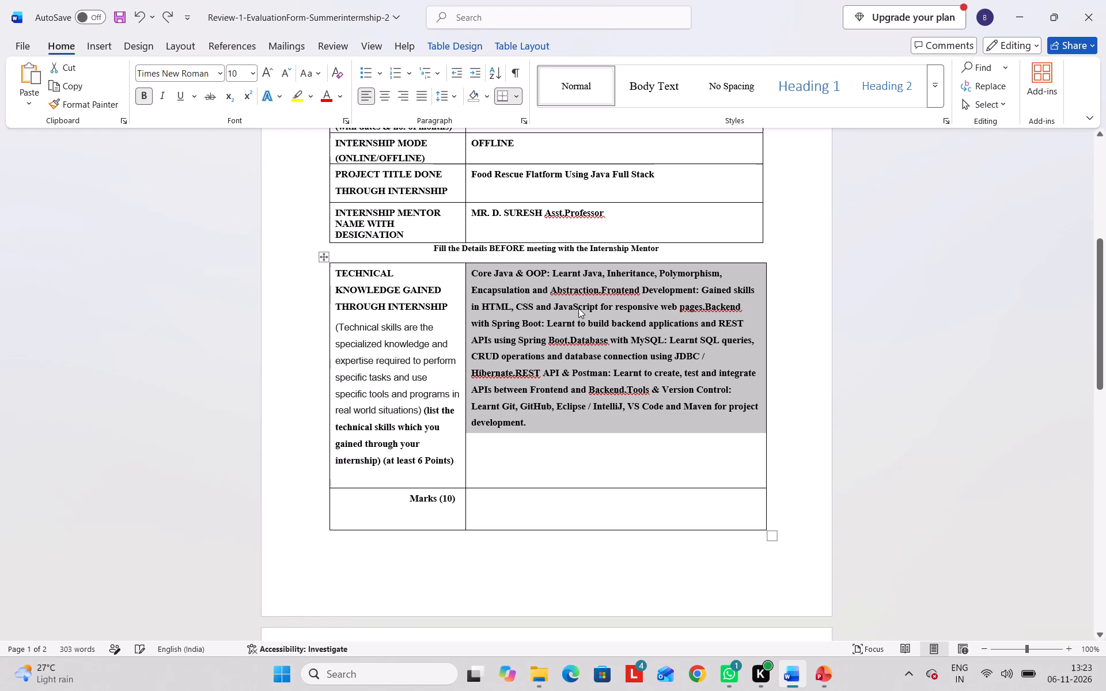
click(573, 430)
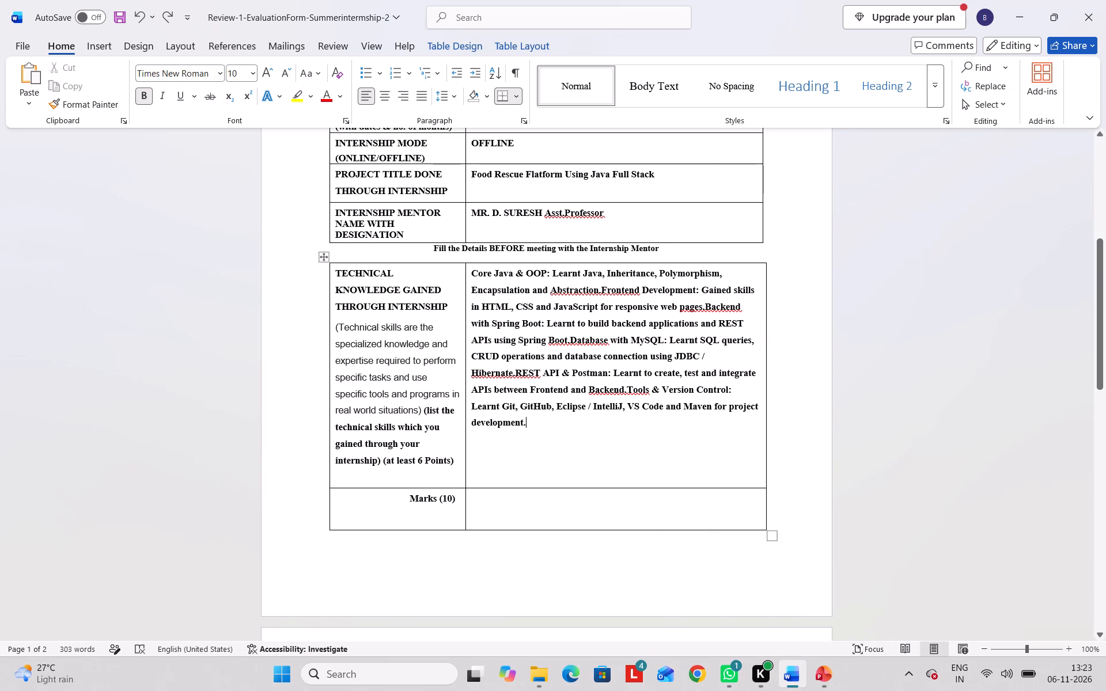
Split the technical knowledge answer into six paragraphs, starting new ones at Frontend Development, Backend, Database, REST API & Postman, and Tools & Version Control.
click(600, 286)
key(Right)
key(Return)
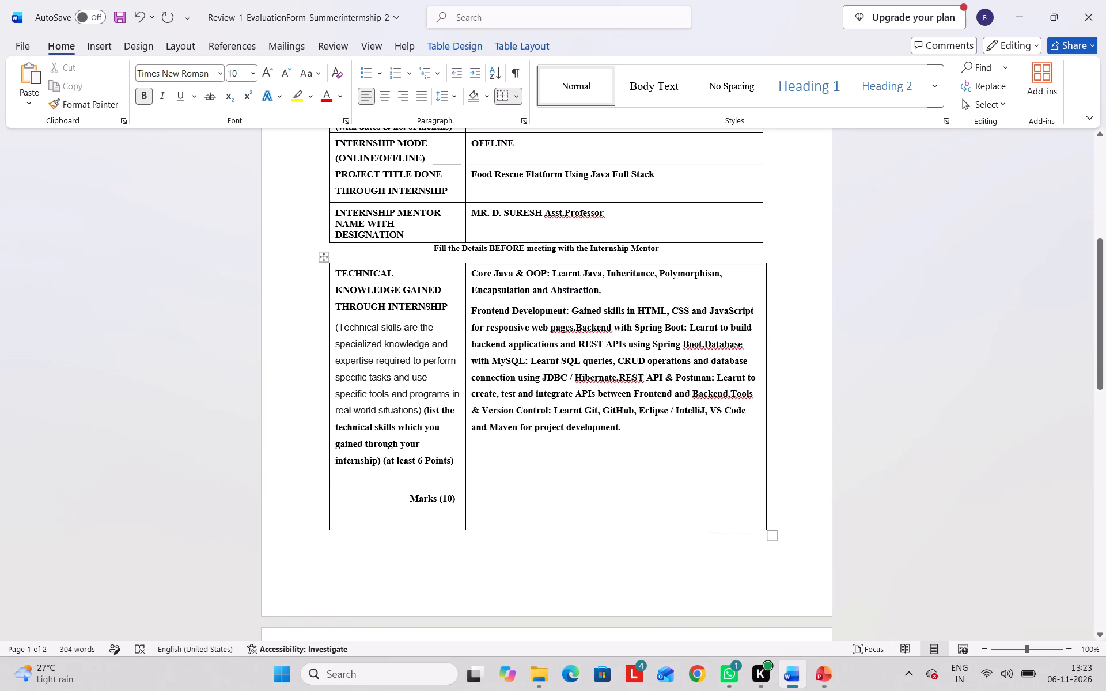
click(577, 327)
key(Return)
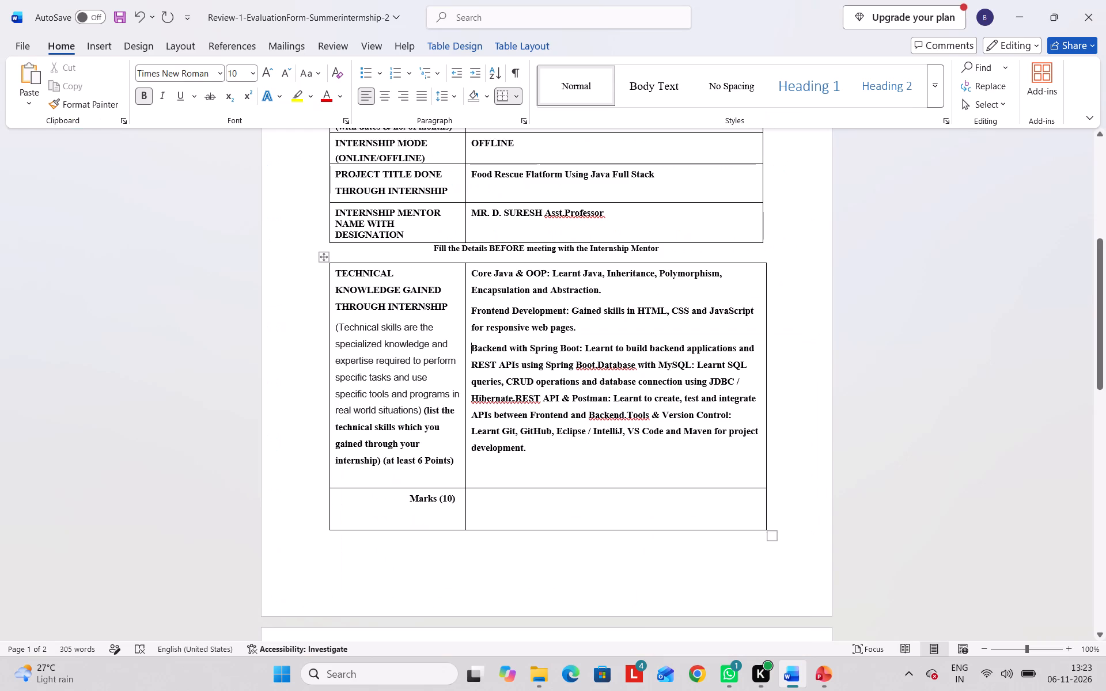
click(599, 362)
key(Return)
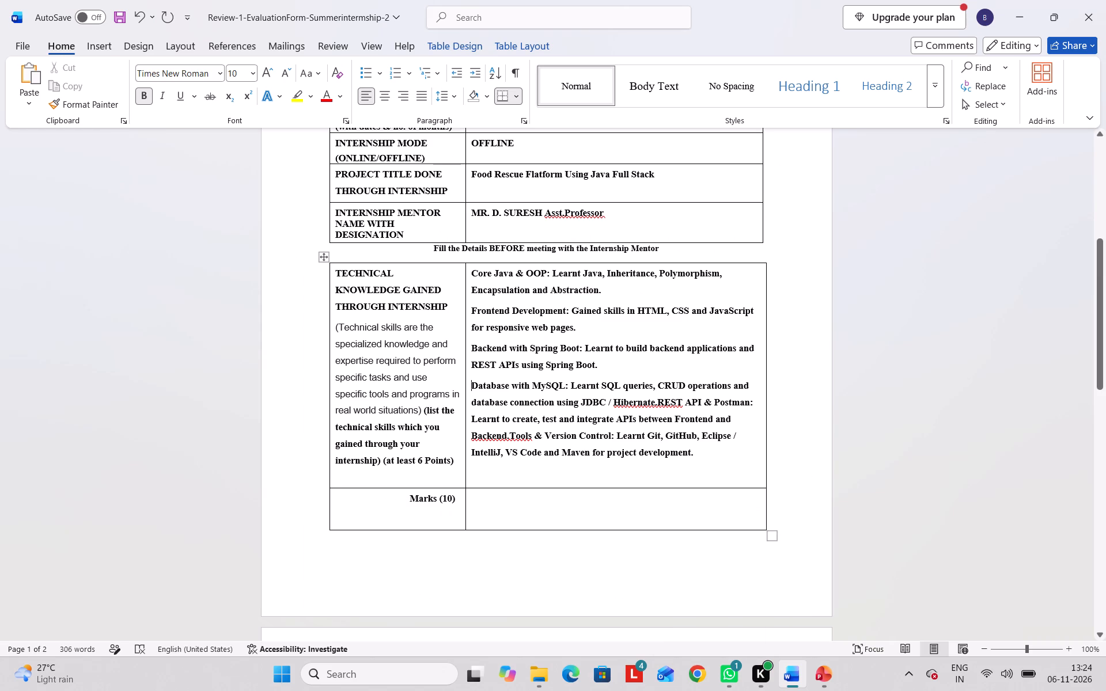
click(658, 401)
key(Return)
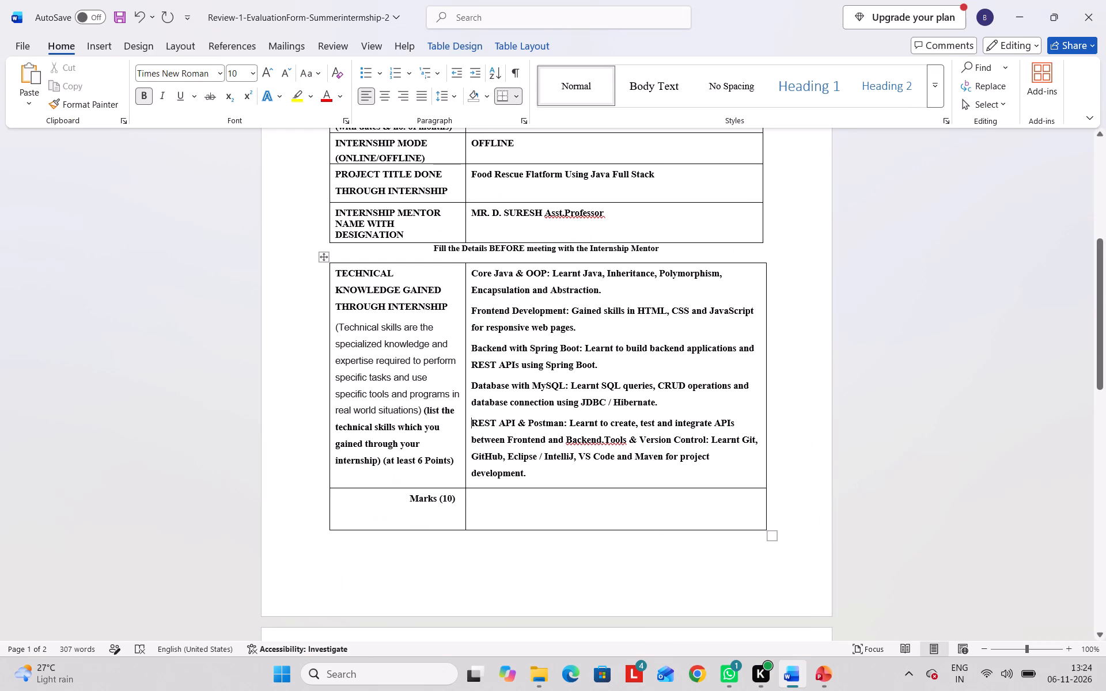
click(605, 437)
key(Return)
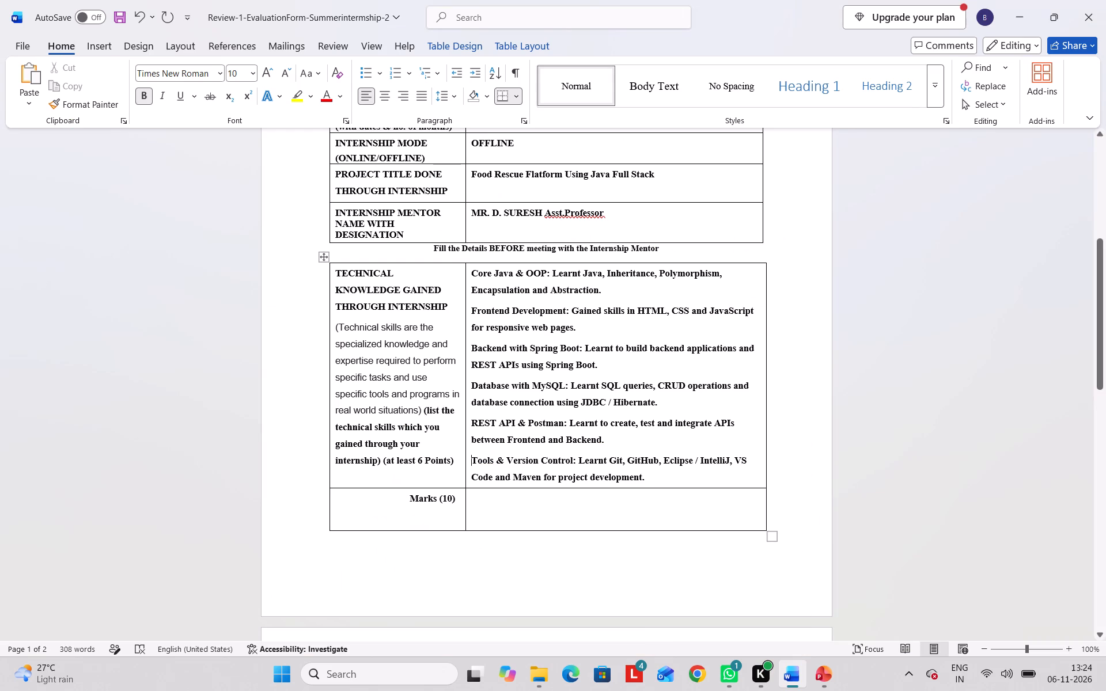
Remove the bold formatting from all six technical knowledge points.
drag(657, 480, 551, 472)
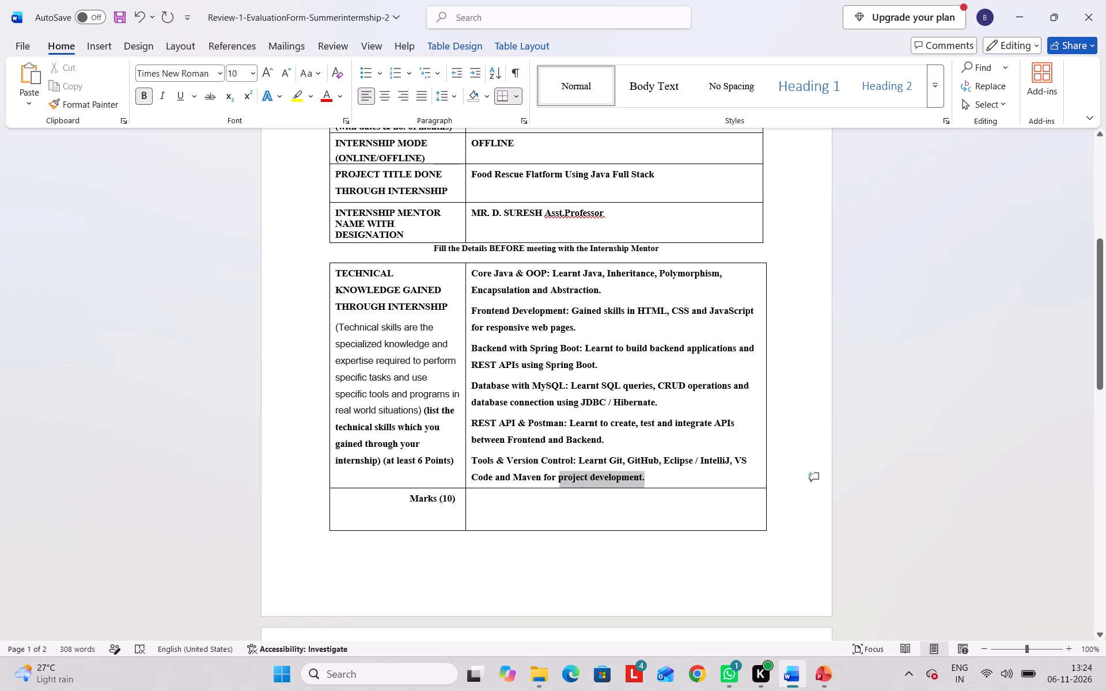
drag(551, 472, 471, 279)
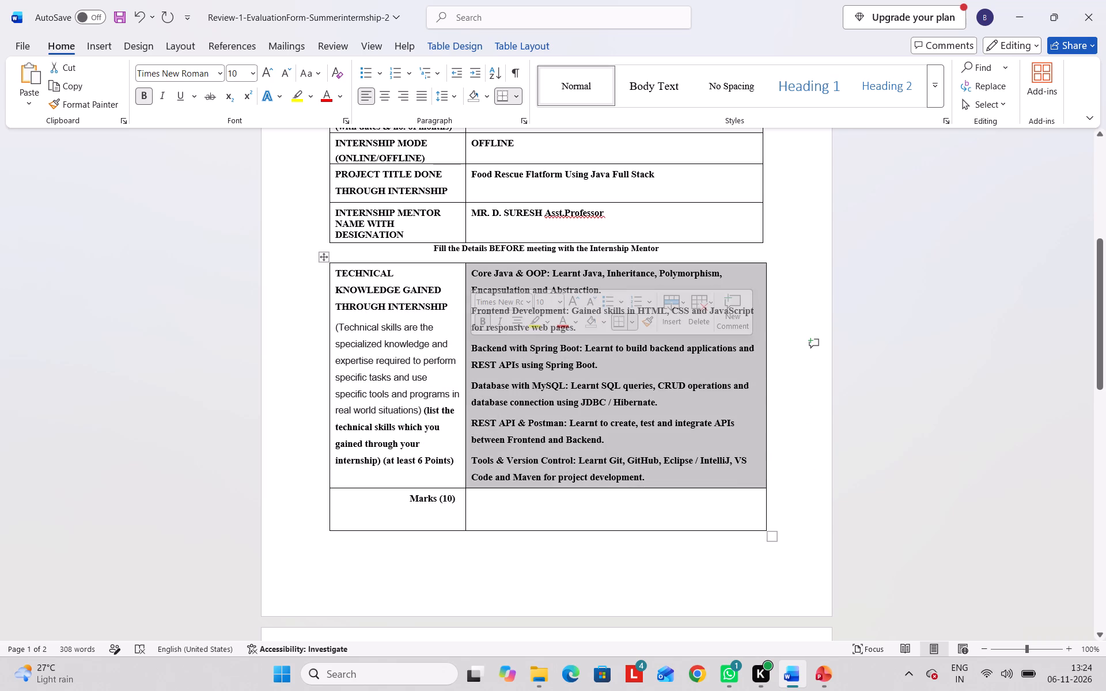
click(145, 98)
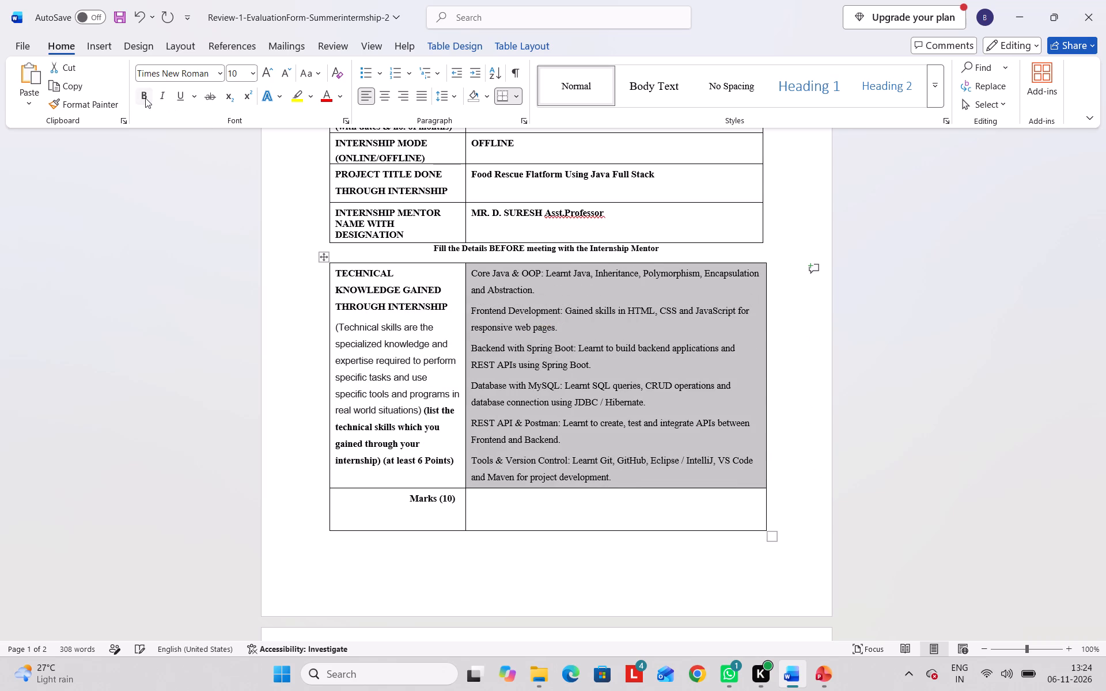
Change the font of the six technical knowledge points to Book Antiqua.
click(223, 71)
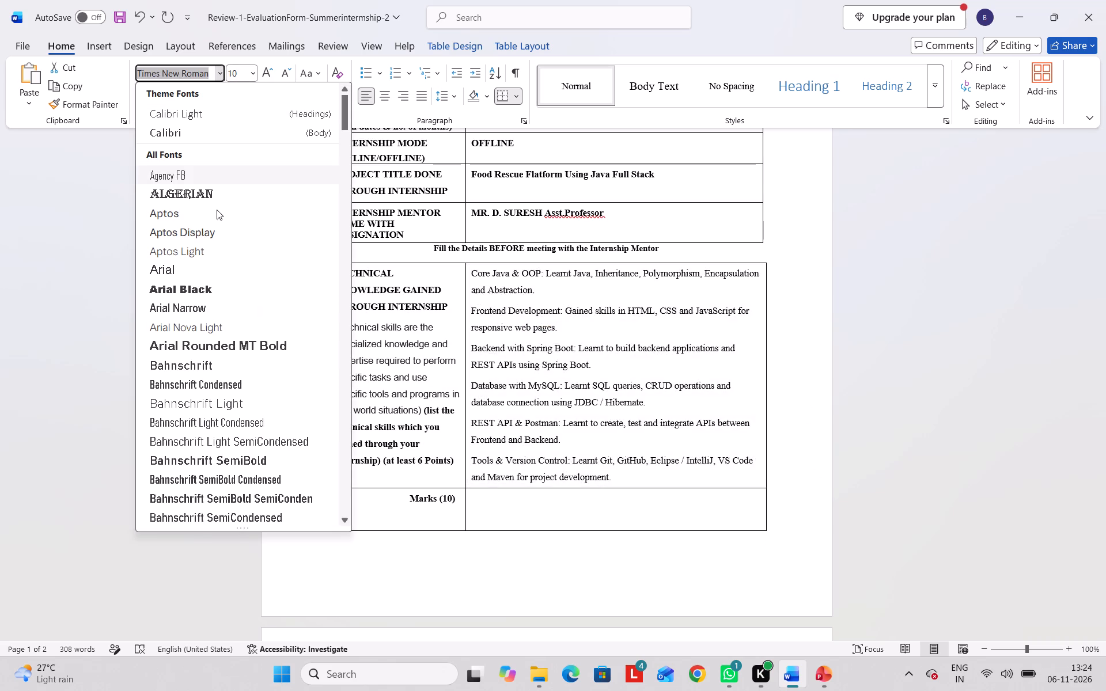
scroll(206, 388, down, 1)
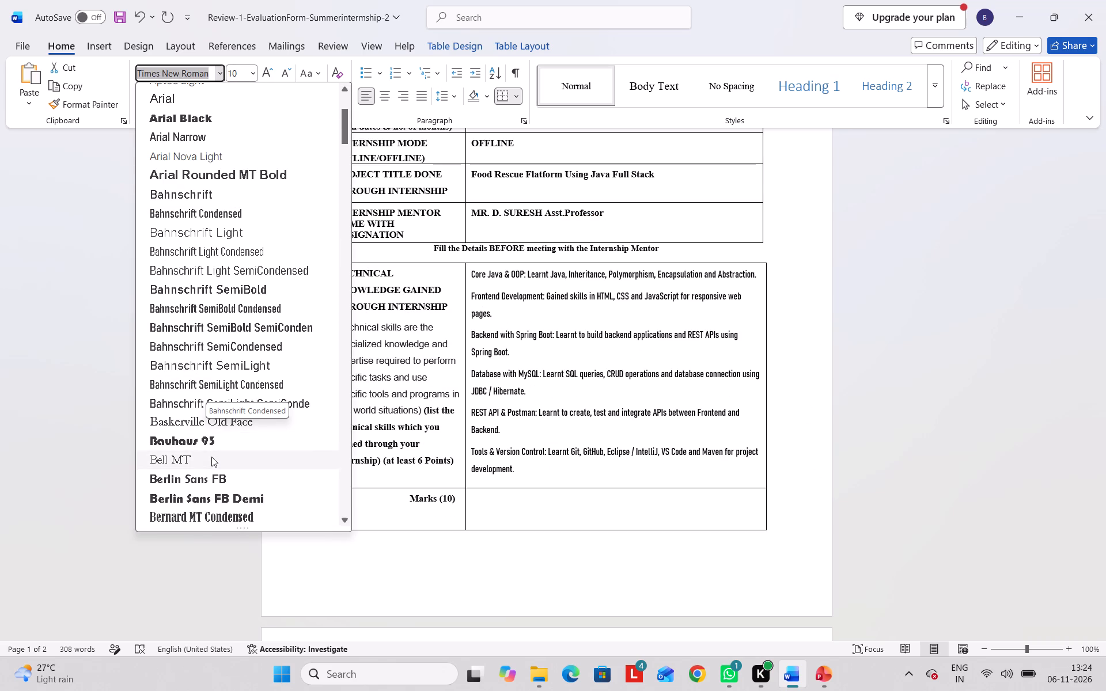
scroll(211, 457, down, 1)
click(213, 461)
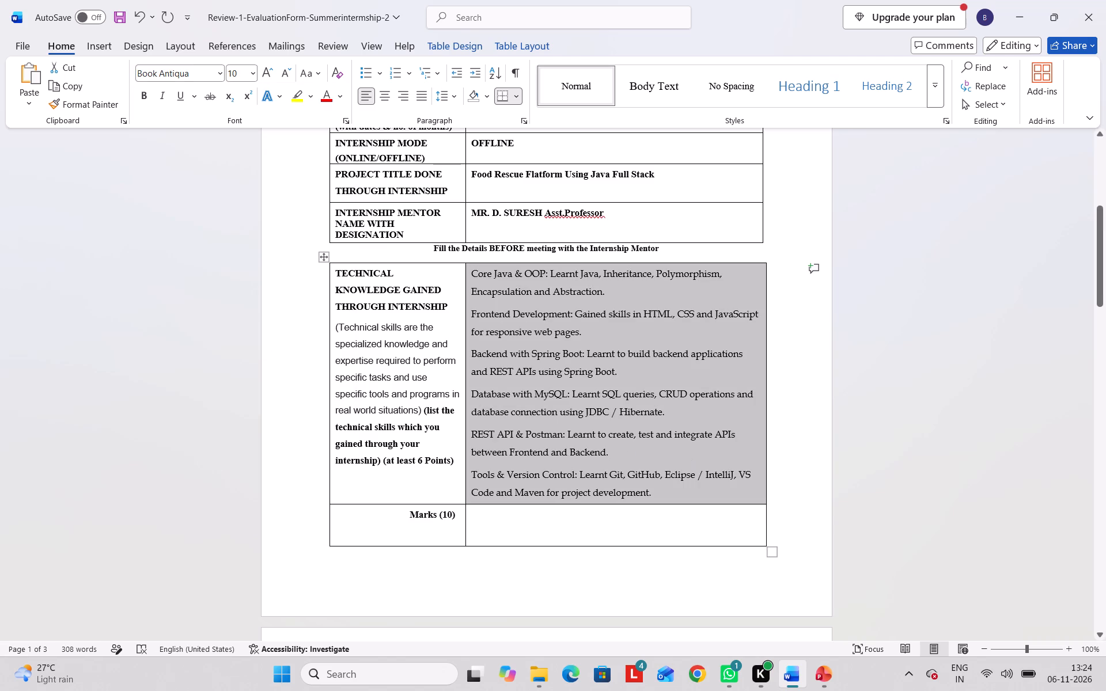
Examine the layout of the remaining pages, from the Collaborative/Practice Based Learning table through the signature line.
click(805, 481)
scroll(805, 481, down, 5)
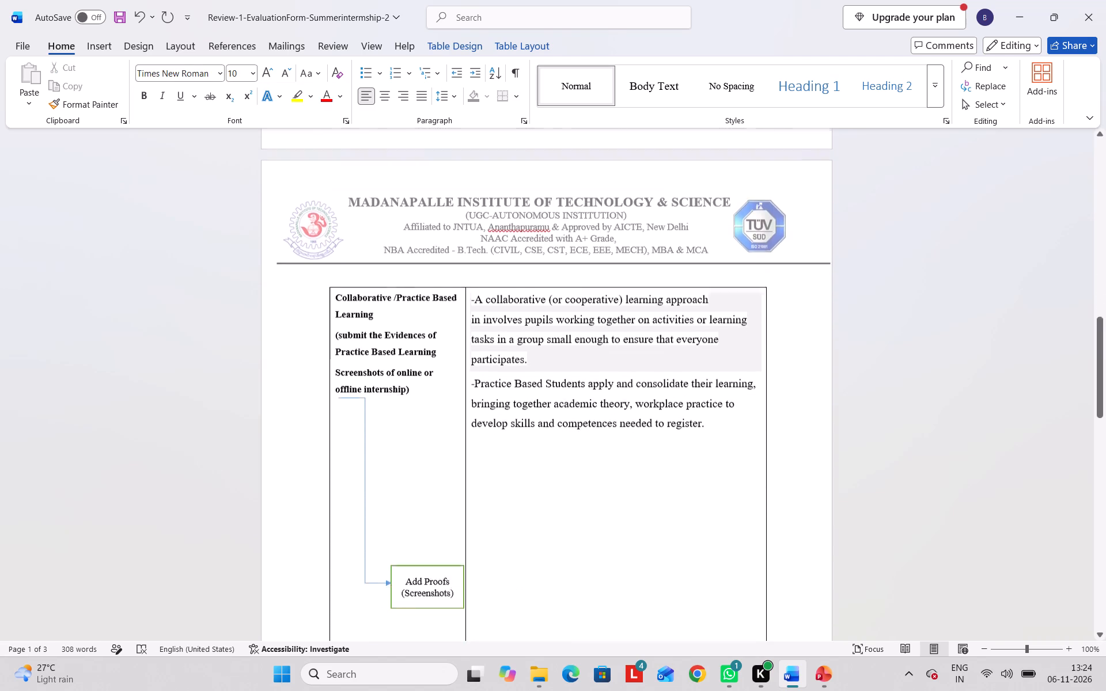
scroll(805, 481, down, 1)
scroll(805, 481, up, 9)
scroll(805, 481, down, 6)
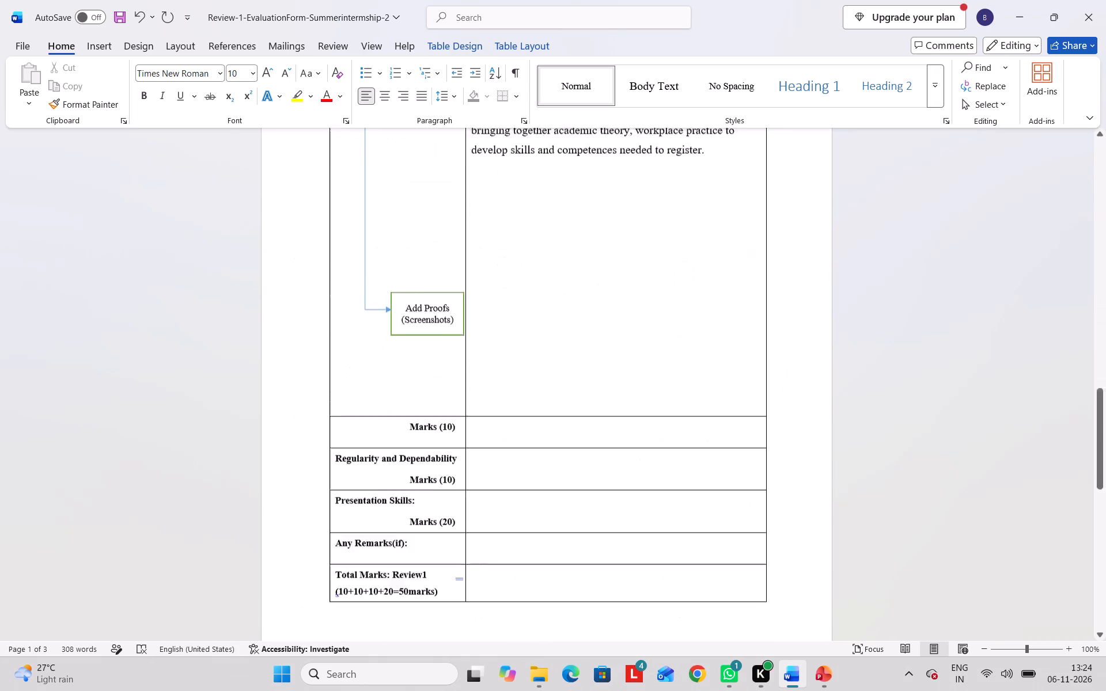
scroll(805, 481, down, 2)
scroll(805, 481, up, 1)
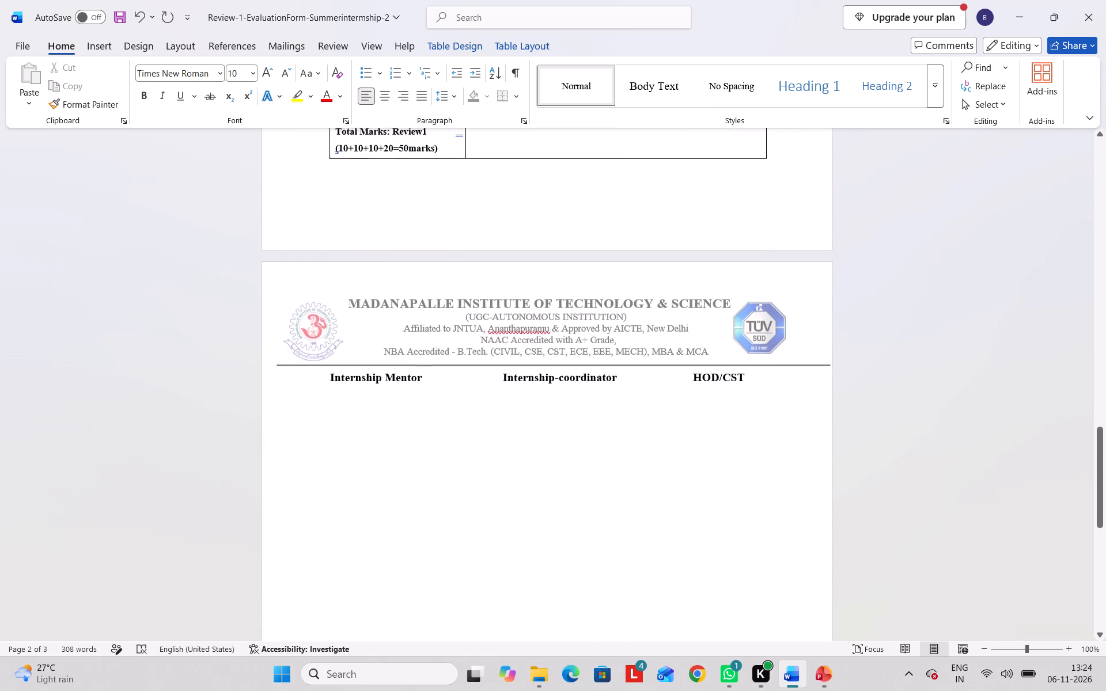
scroll(805, 481, up, 1)
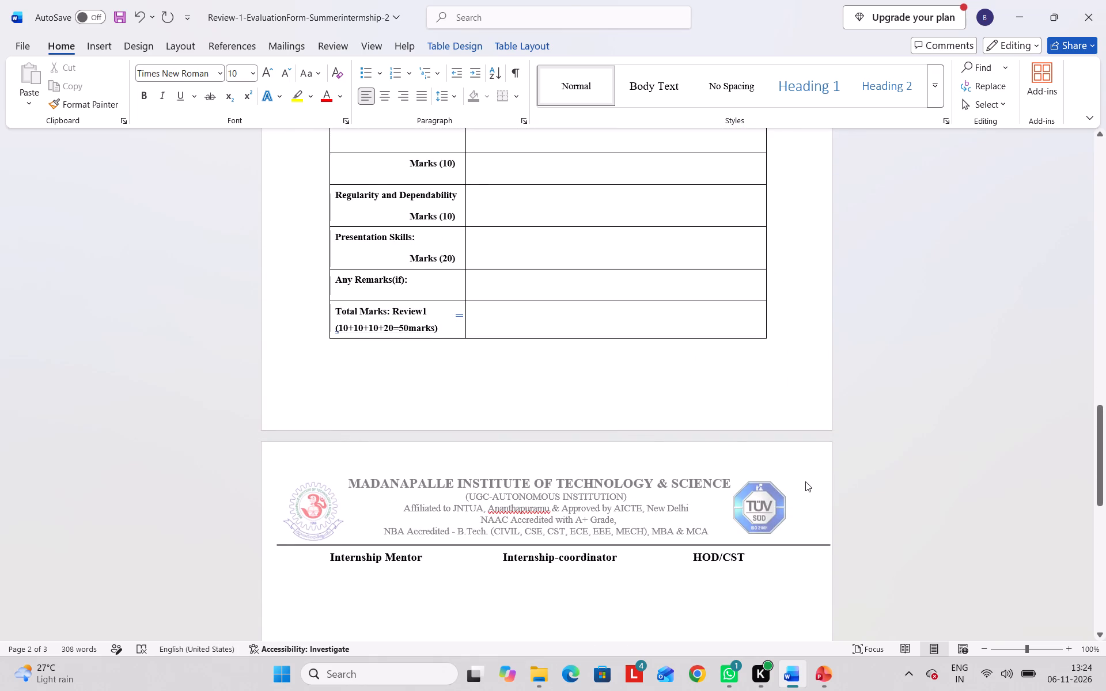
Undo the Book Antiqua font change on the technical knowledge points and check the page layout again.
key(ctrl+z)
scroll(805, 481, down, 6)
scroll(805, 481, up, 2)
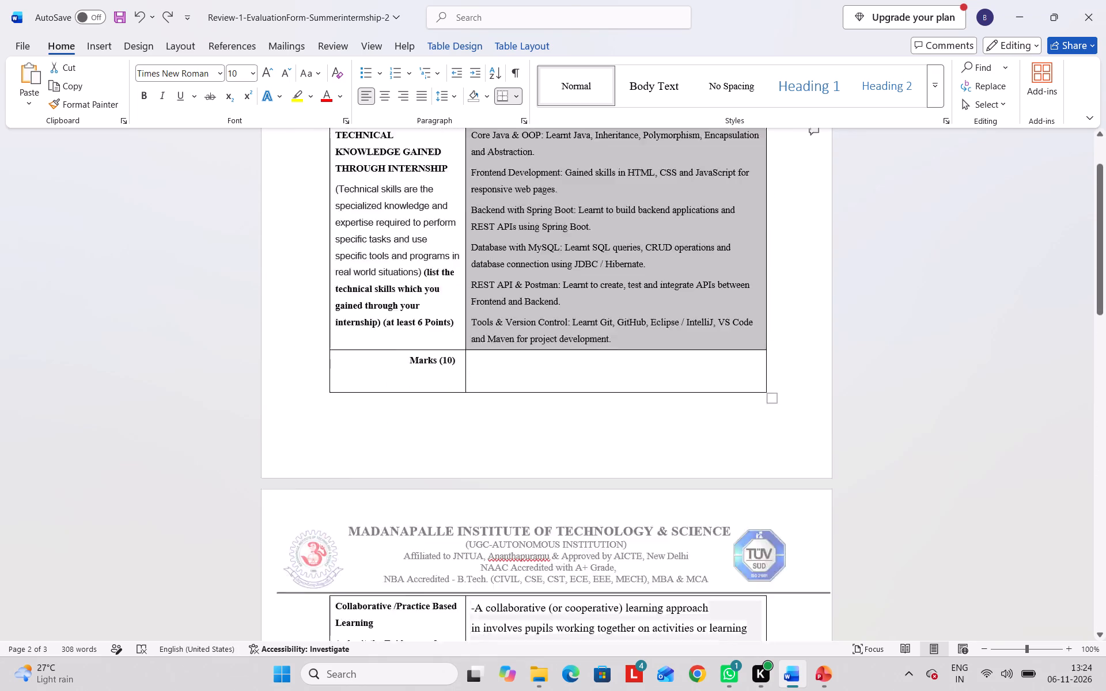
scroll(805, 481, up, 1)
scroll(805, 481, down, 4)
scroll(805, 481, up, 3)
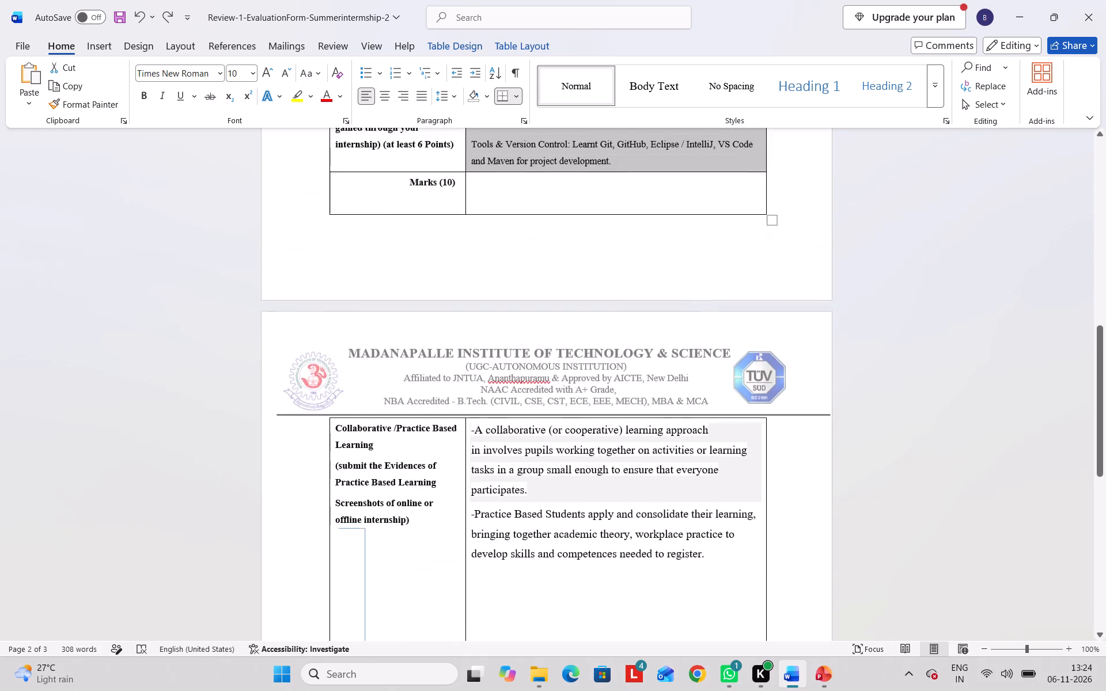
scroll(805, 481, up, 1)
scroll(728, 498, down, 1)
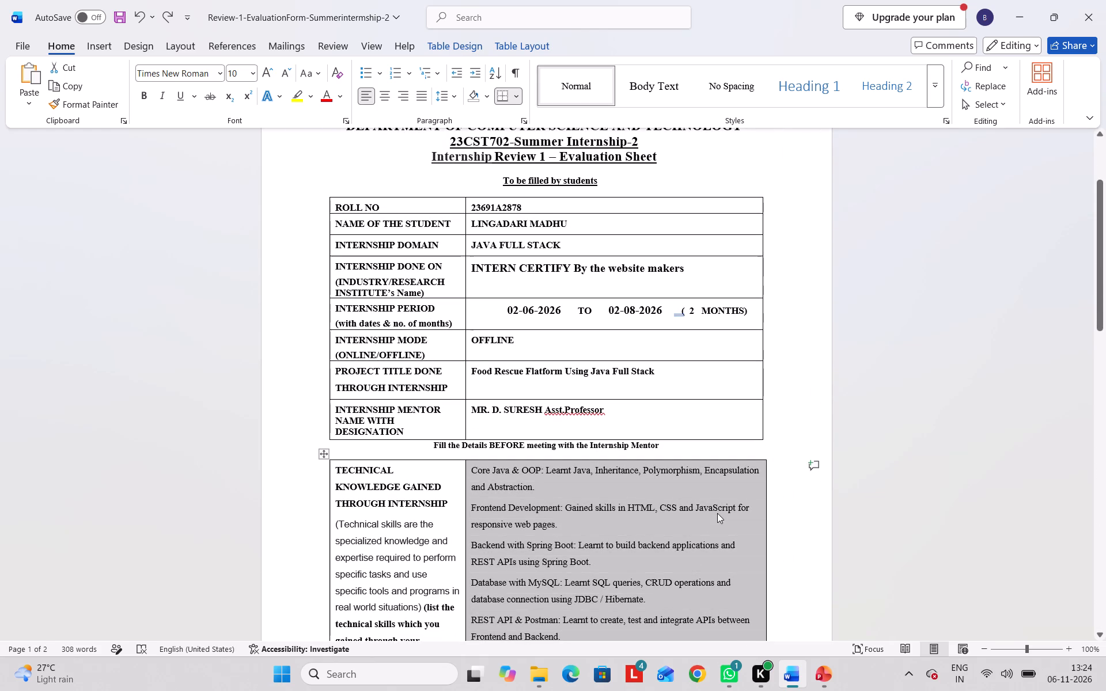
Make the label "Core Java & OOP:" bold in the first technical knowledge point.
click(717, 513)
scroll(717, 513, down, 1)
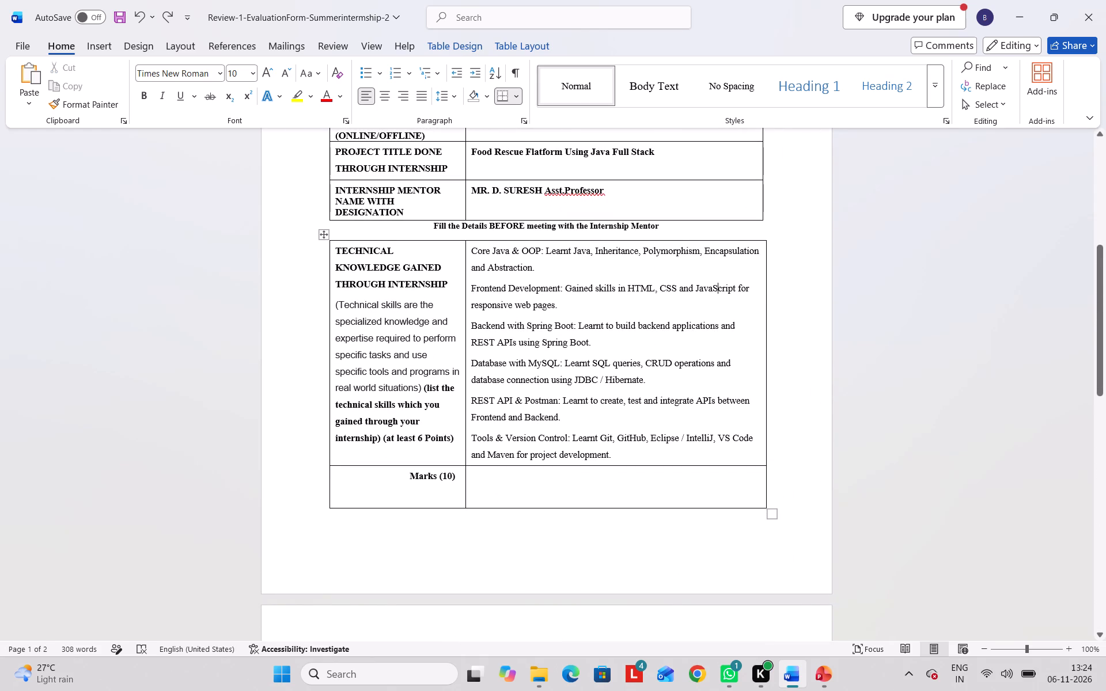
drag(542, 253, 479, 249)
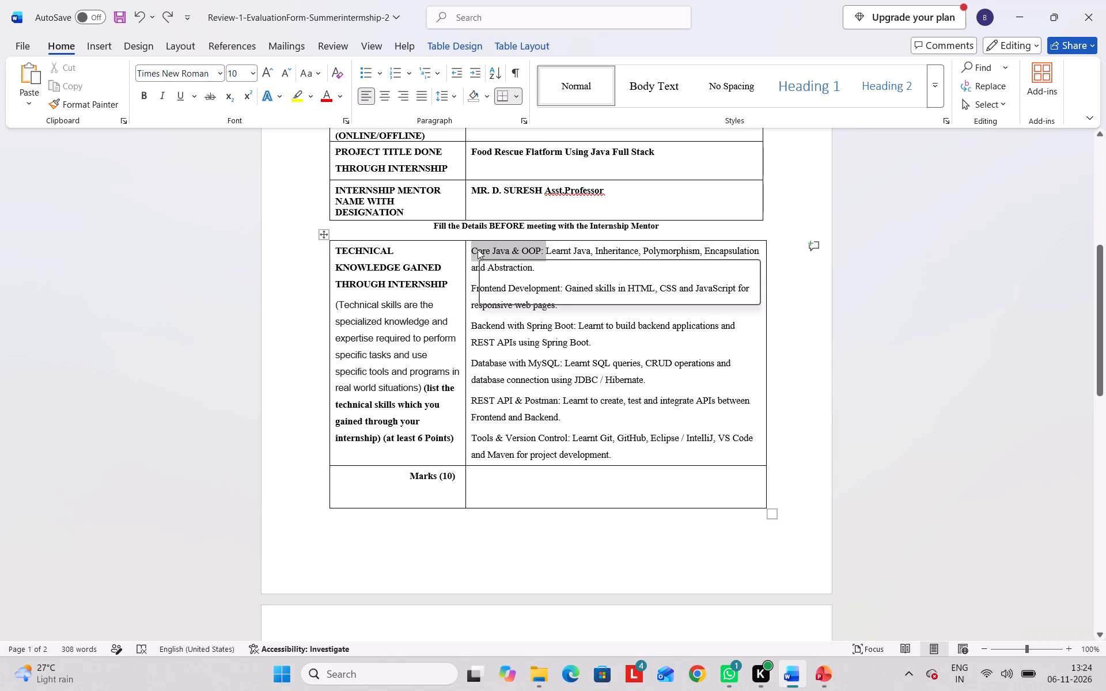
click(494, 292)
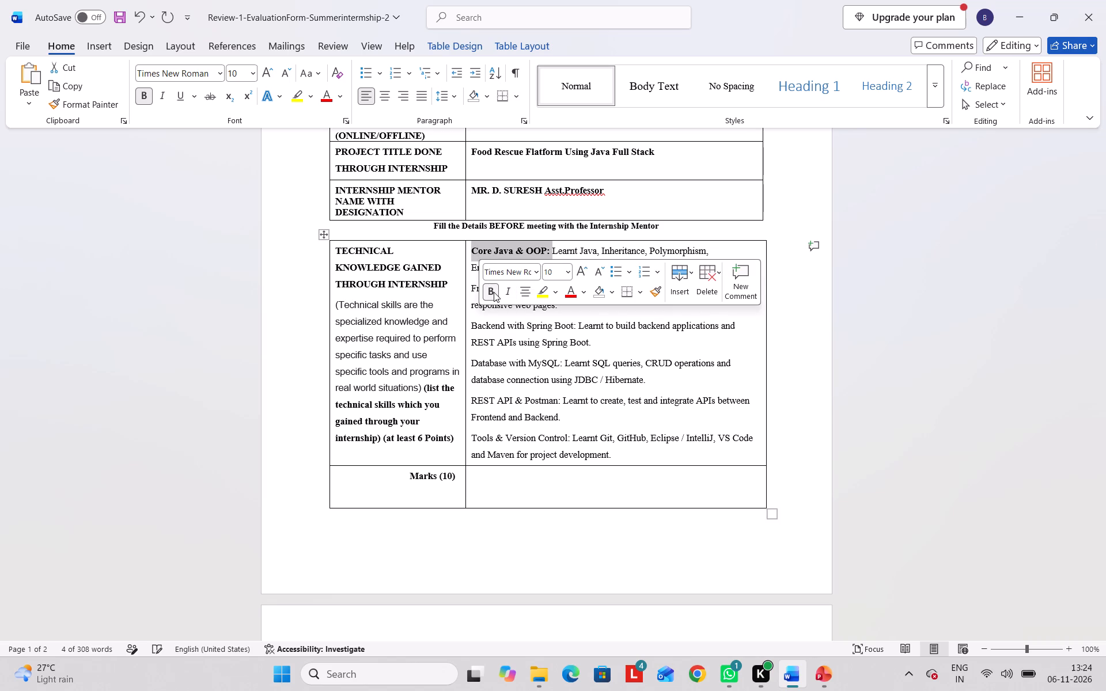
click(508, 309)
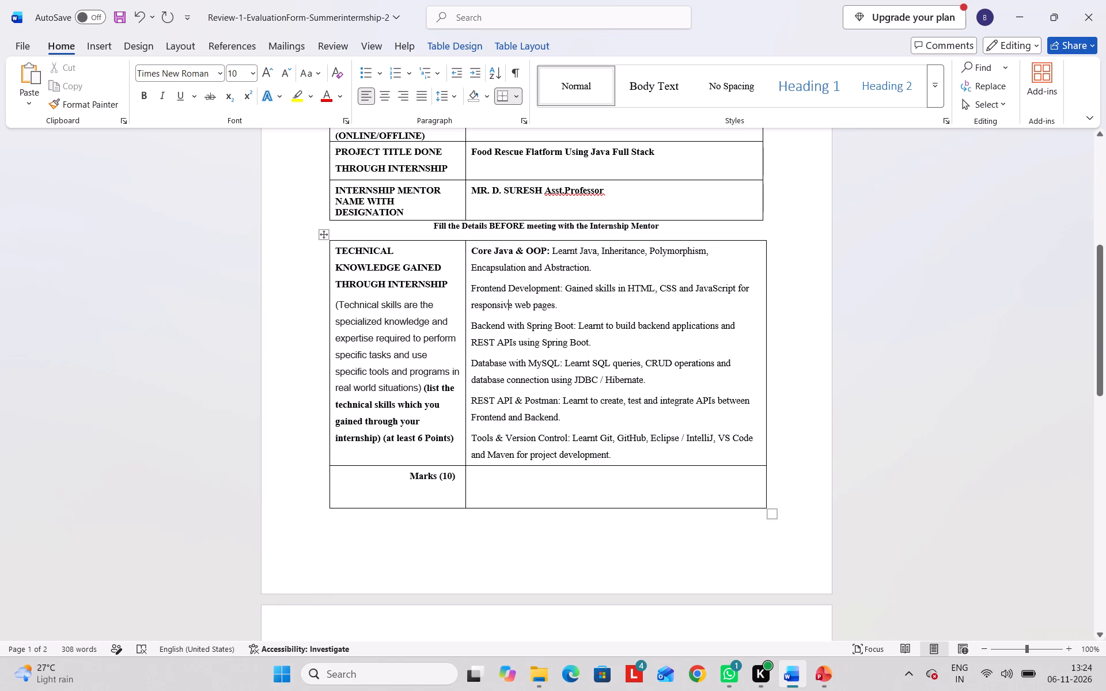
Make the label "Frontend Development:" bold in the second technical knowledge point.
drag(561, 287, 504, 287)
drag(504, 287, 491, 287)
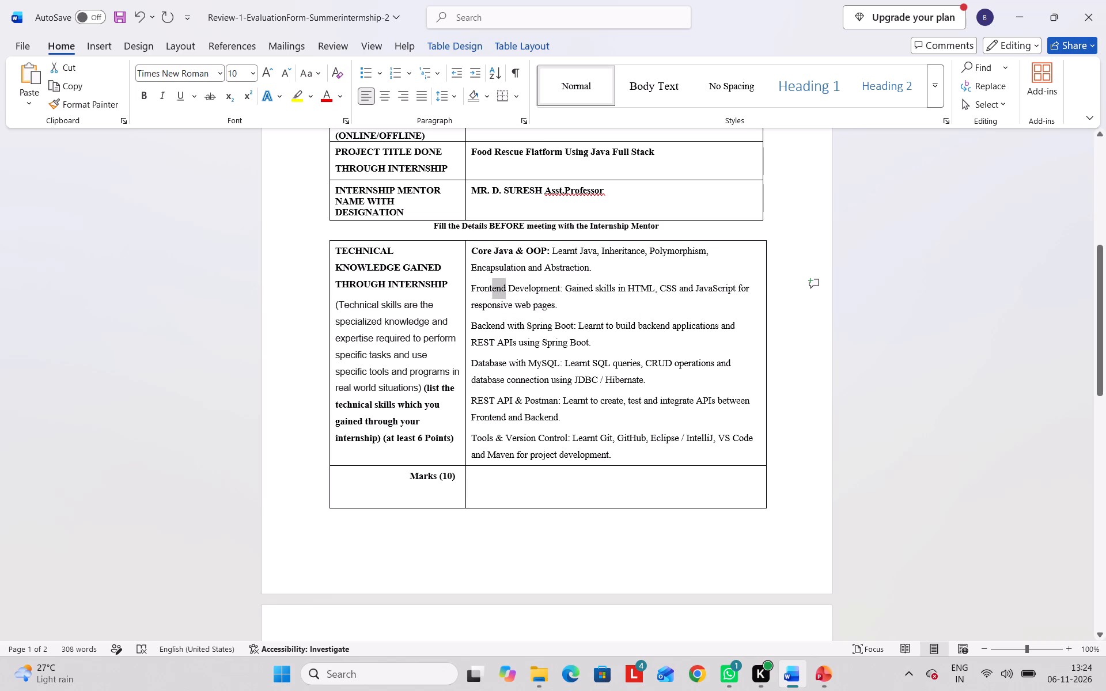
drag(491, 287, 470, 287)
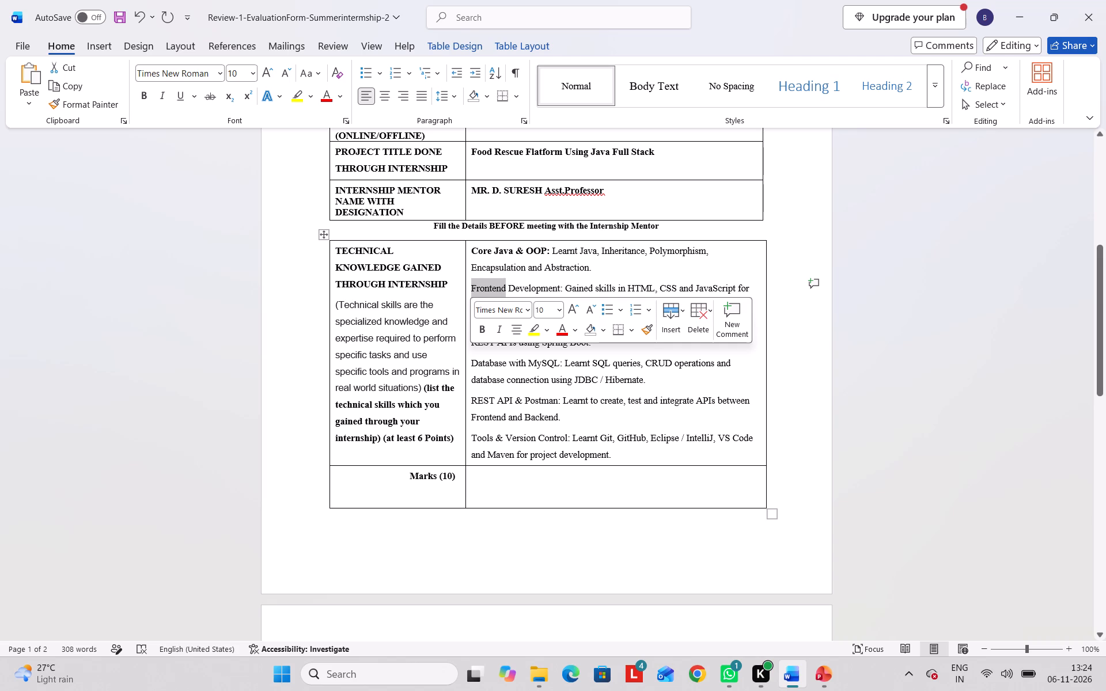
click(564, 288)
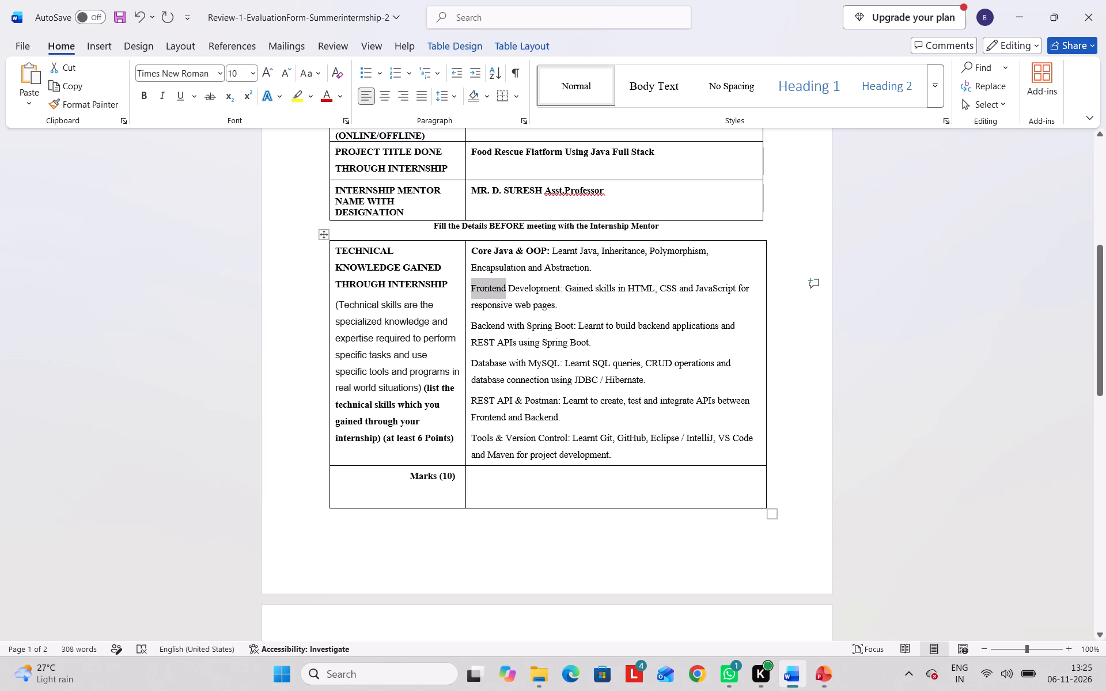
click(562, 288)
drag(562, 288, 479, 286)
click(489, 331)
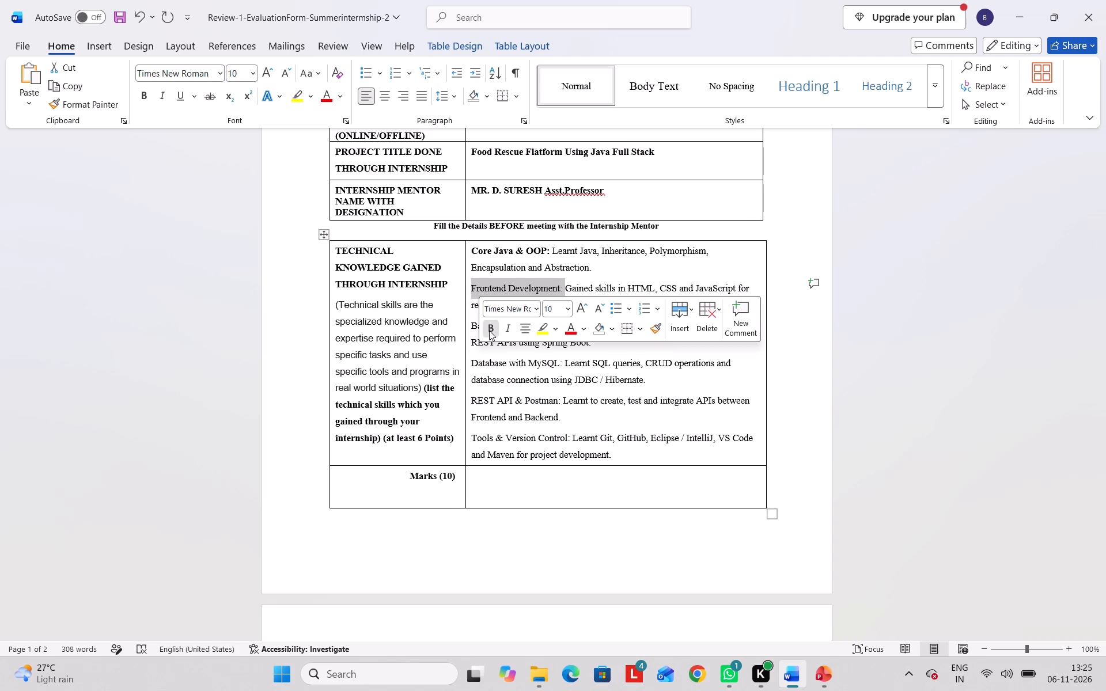
click(524, 377)
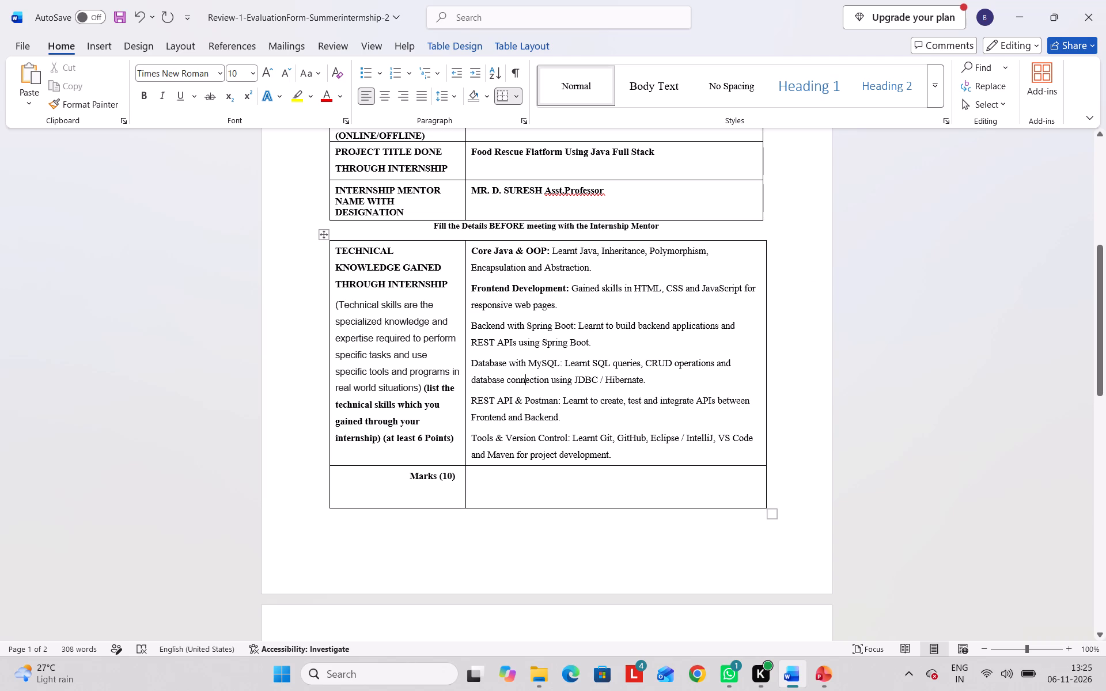
Make the label "Backend with Spring Boot" bold in the third technical knowledge point.
drag(575, 327, 466, 330)
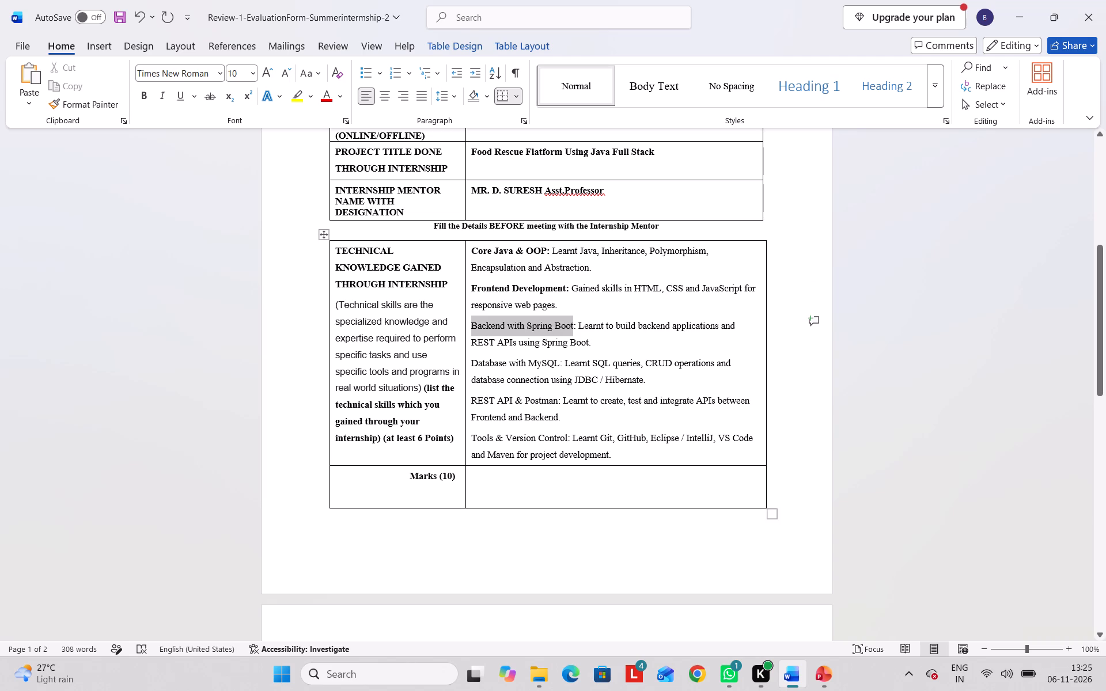
click(479, 311)
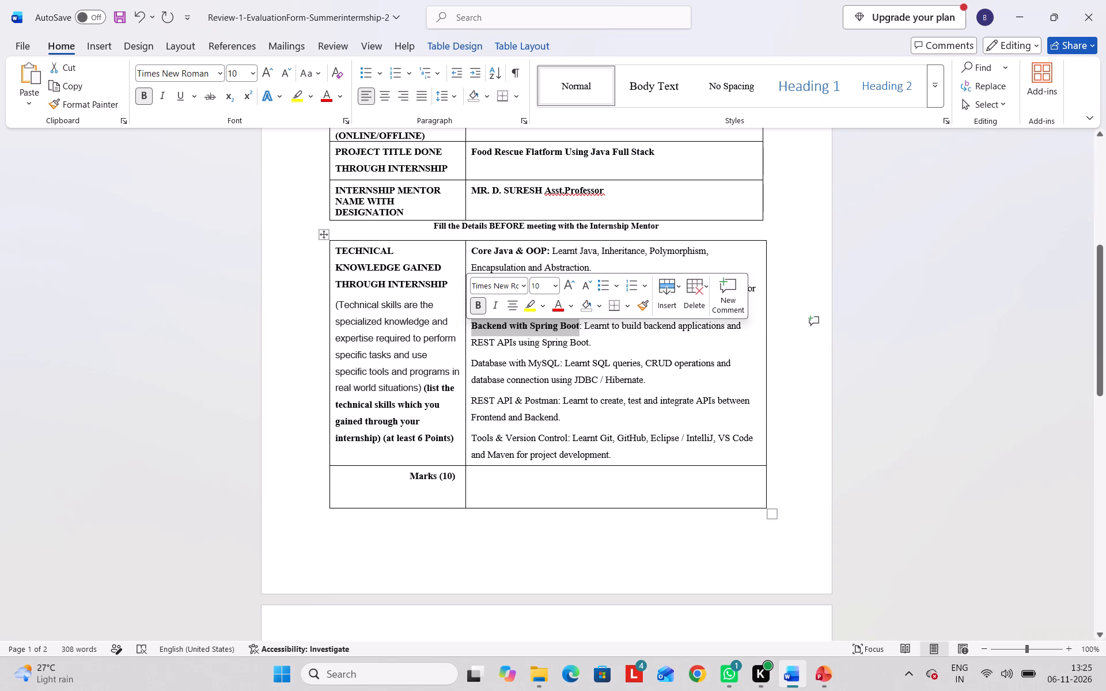
Make the label "Database with MySQL:" bold in the fourth technical knowledge point.
drag(562, 363, 476, 369)
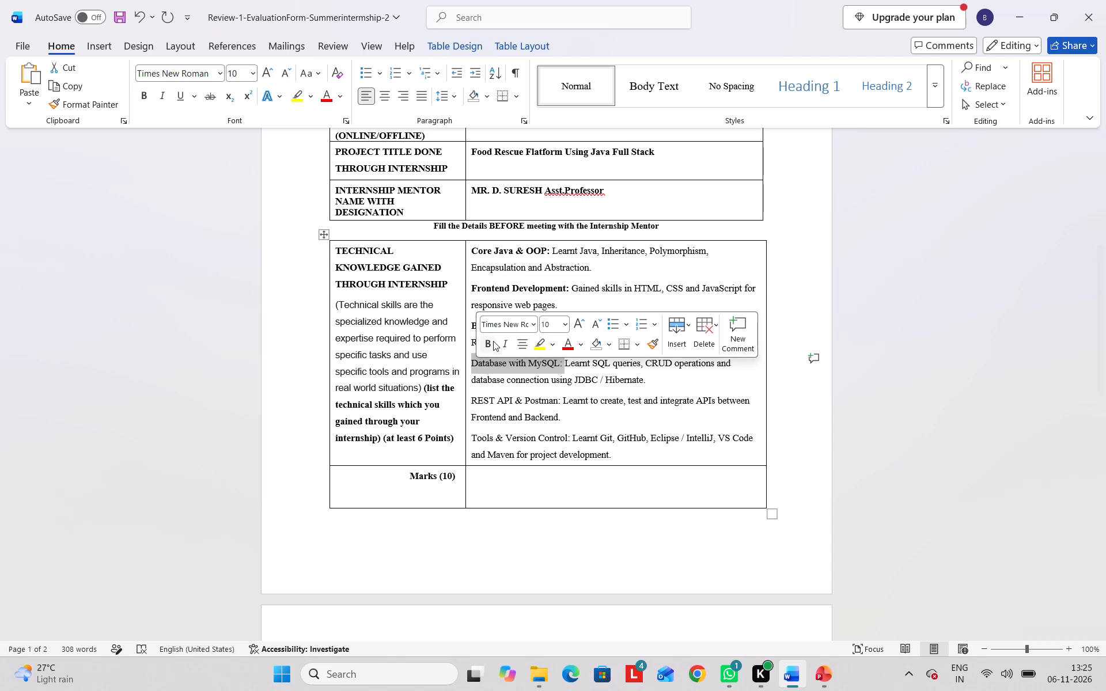
click(493, 341)
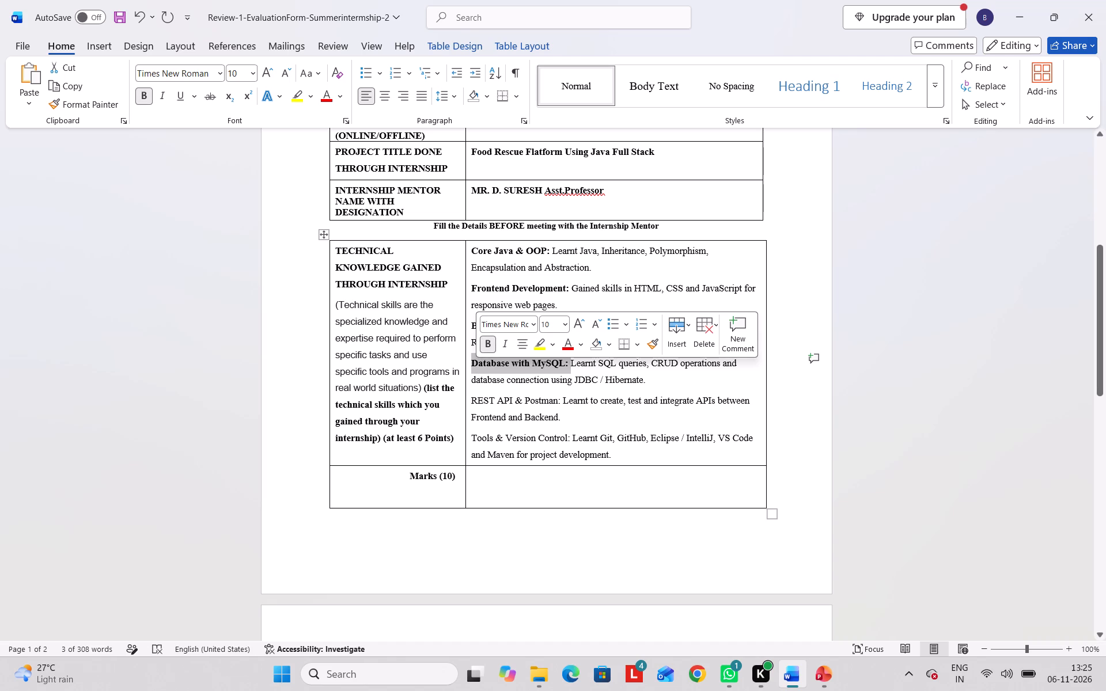
Make the label "REST API & Postman:" bold in the fifth technical knowledge point.
drag(560, 402, 473, 407)
click(490, 385)
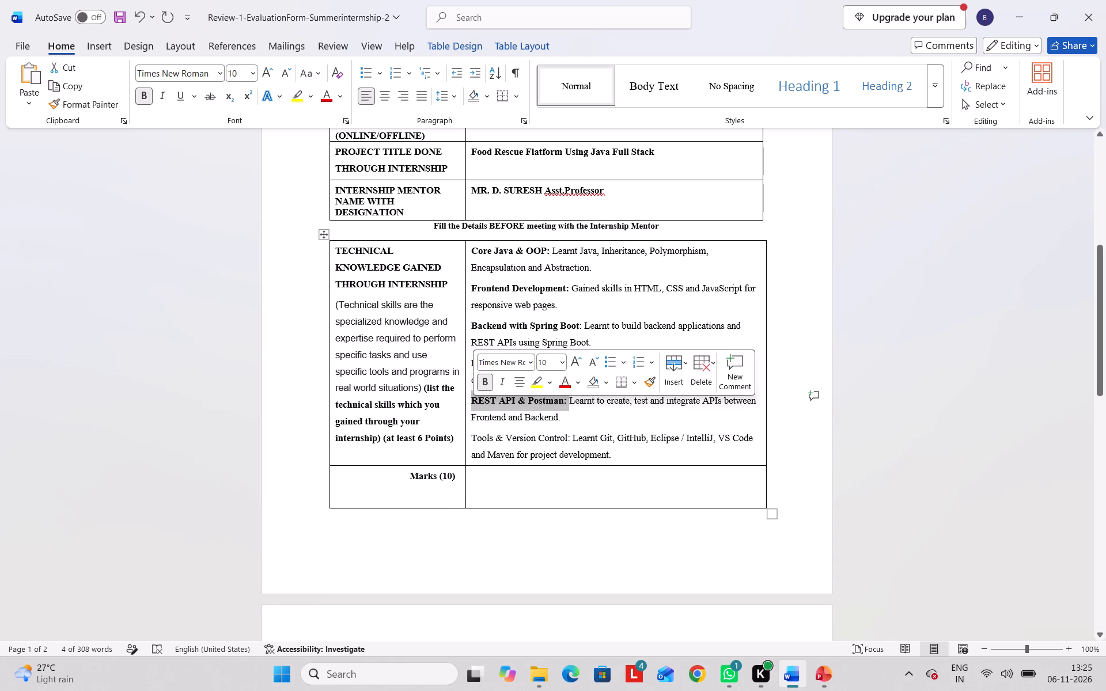
Make the label "Tools & Version Control:" bold in the sixth technical knowledge point and deselect it.
drag(570, 436, 468, 438)
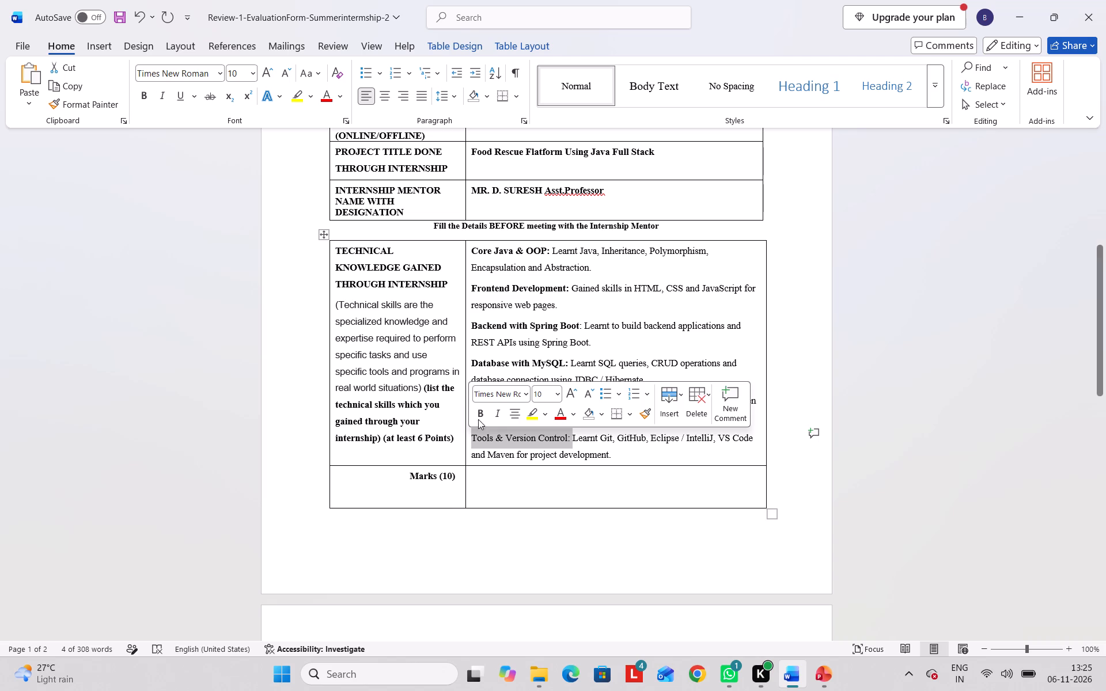
click(482, 412)
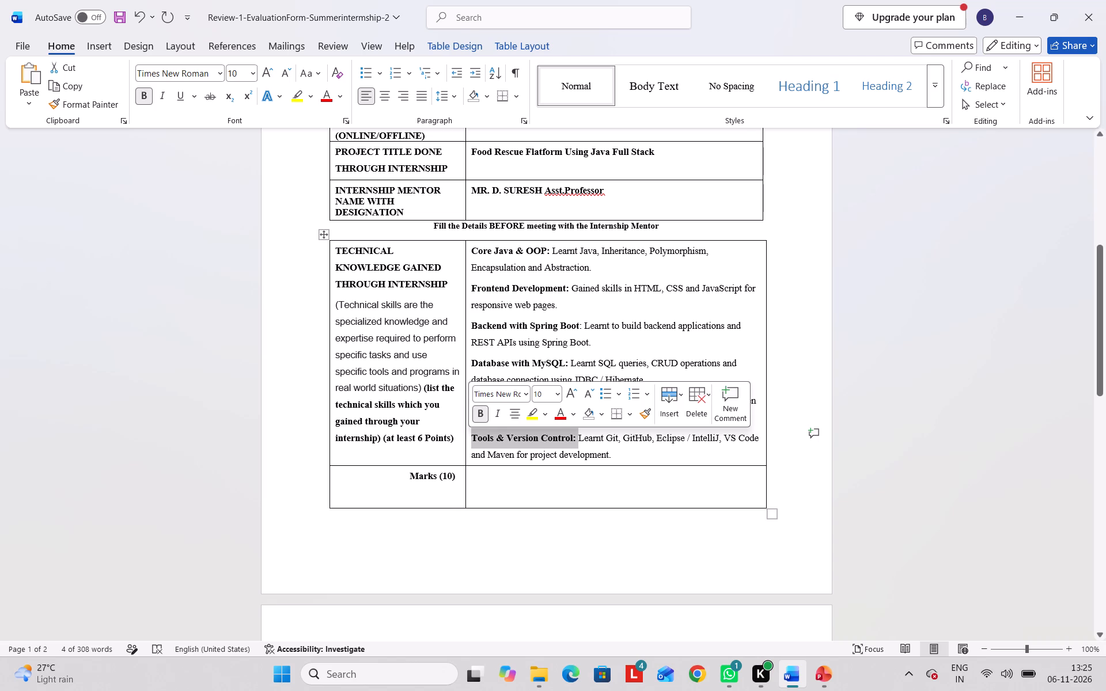
double_click(573, 487)
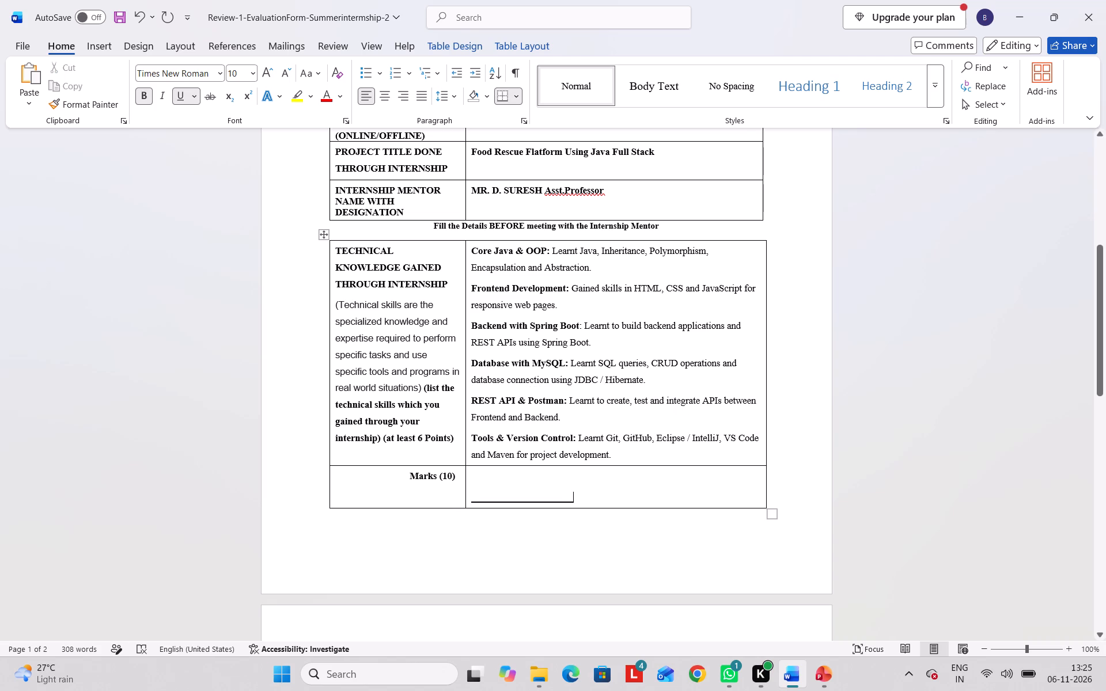
click(786, 431)
Examine the second page's Collaborative/Practice Based Learning section, including the Add Proofs (Screenshots) area, and the marks rows below it.
scroll(786, 431, down, 2)
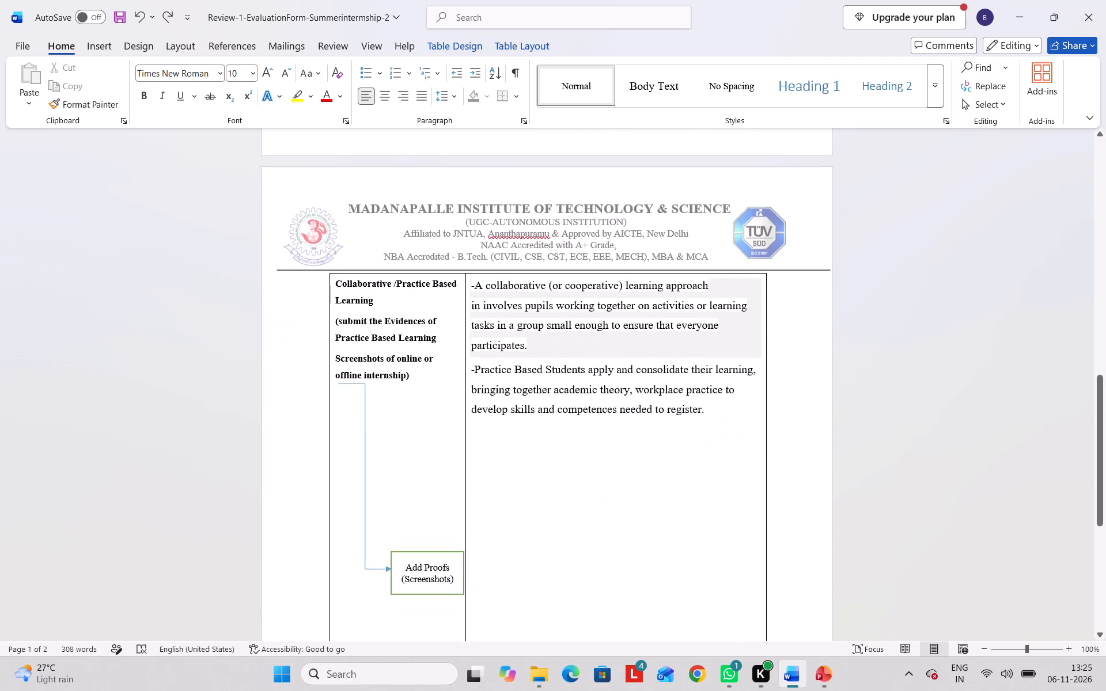
scroll(786, 431, down, 1)
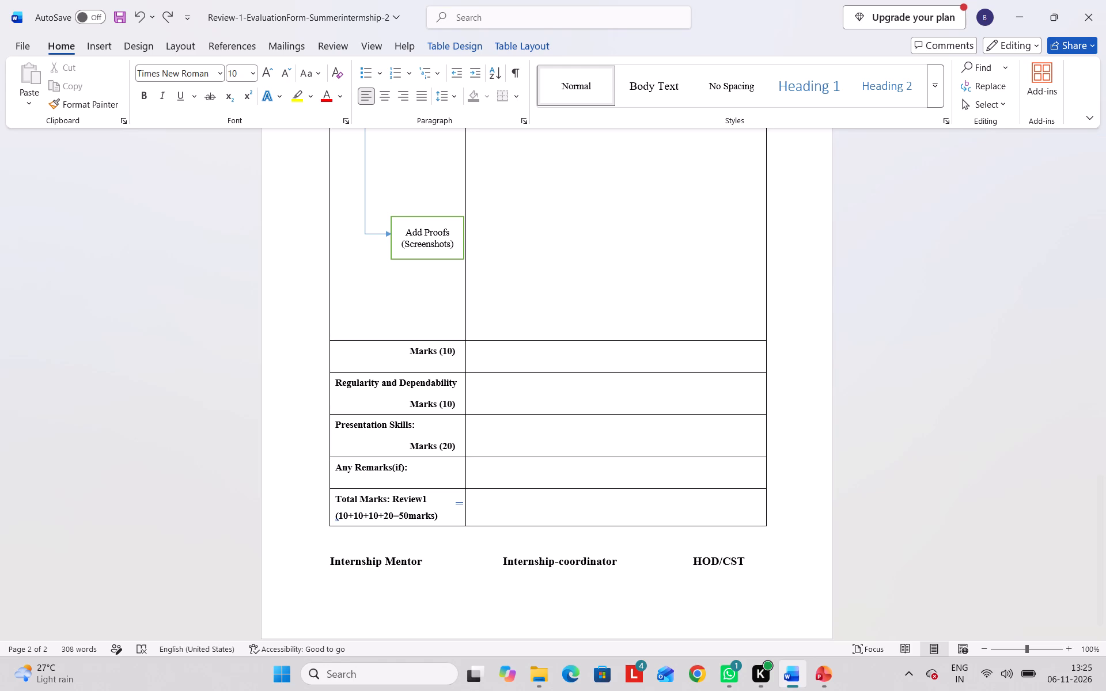
scroll(786, 431, down, 1)
scroll(786, 431, up, 4)
scroll(786, 431, down, 7)
scroll(786, 431, up, 1)
scroll(786, 431, down, 3)
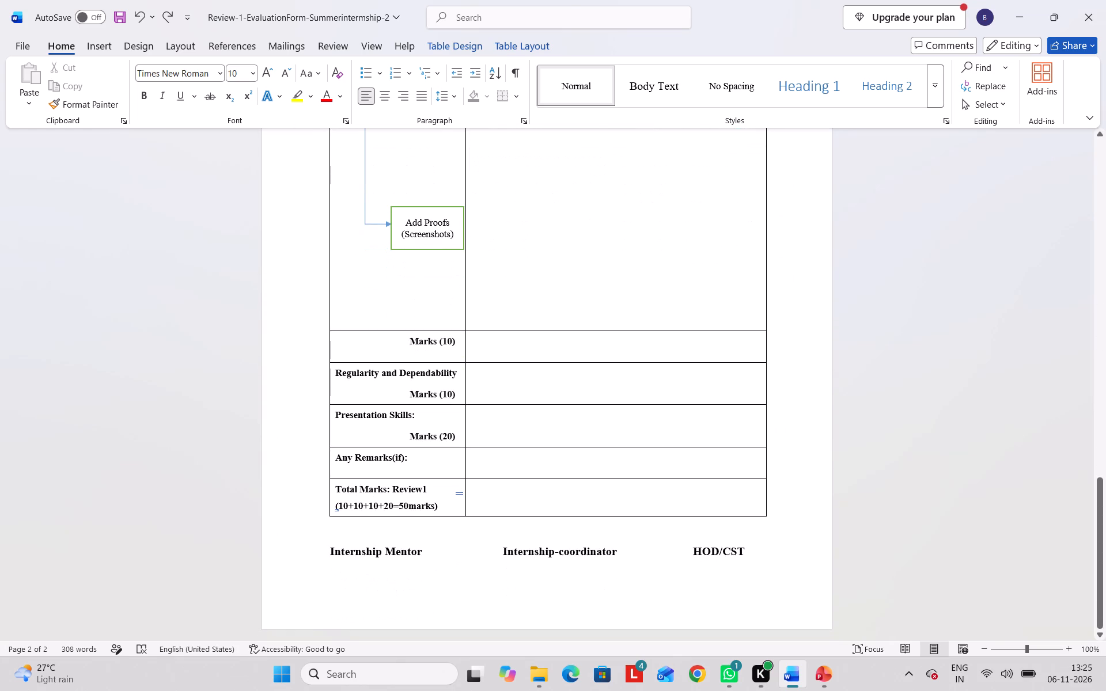
click(541, 225)
scroll(541, 225, up, 3)
click(491, 290)
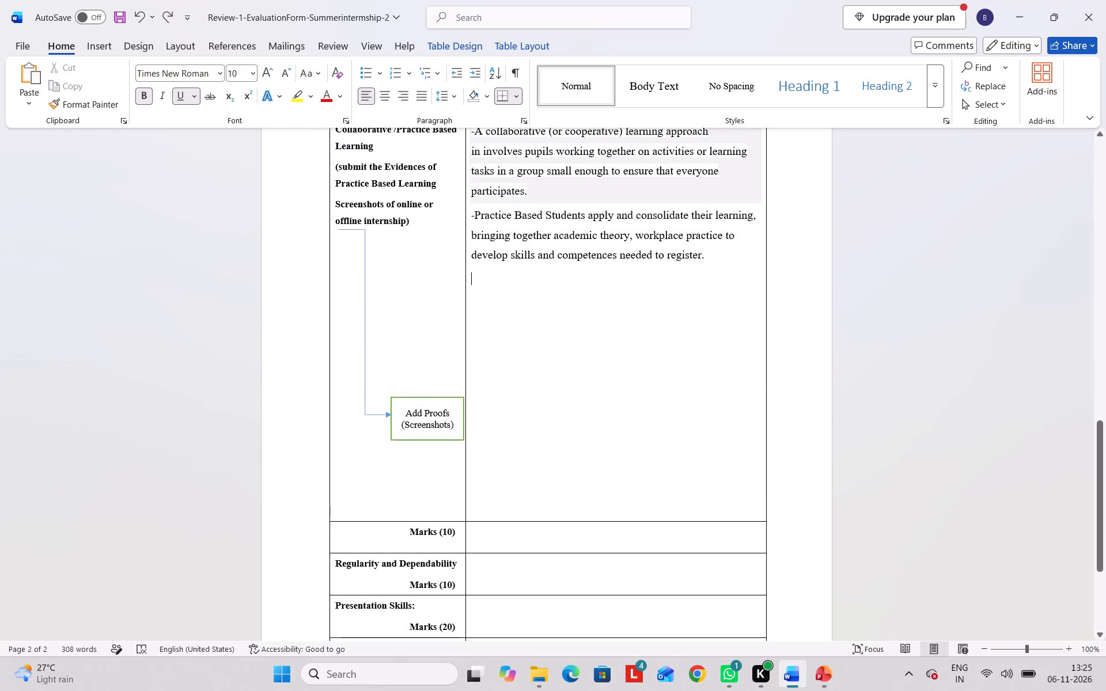
scroll(491, 290, up, 1)
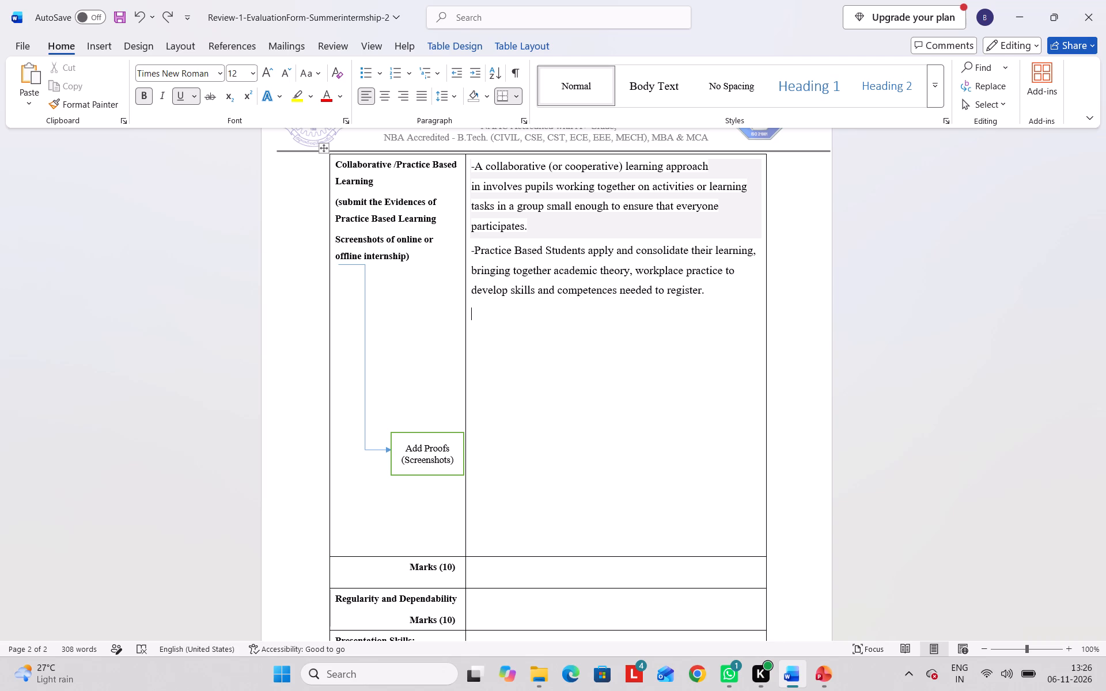
click(572, 300)
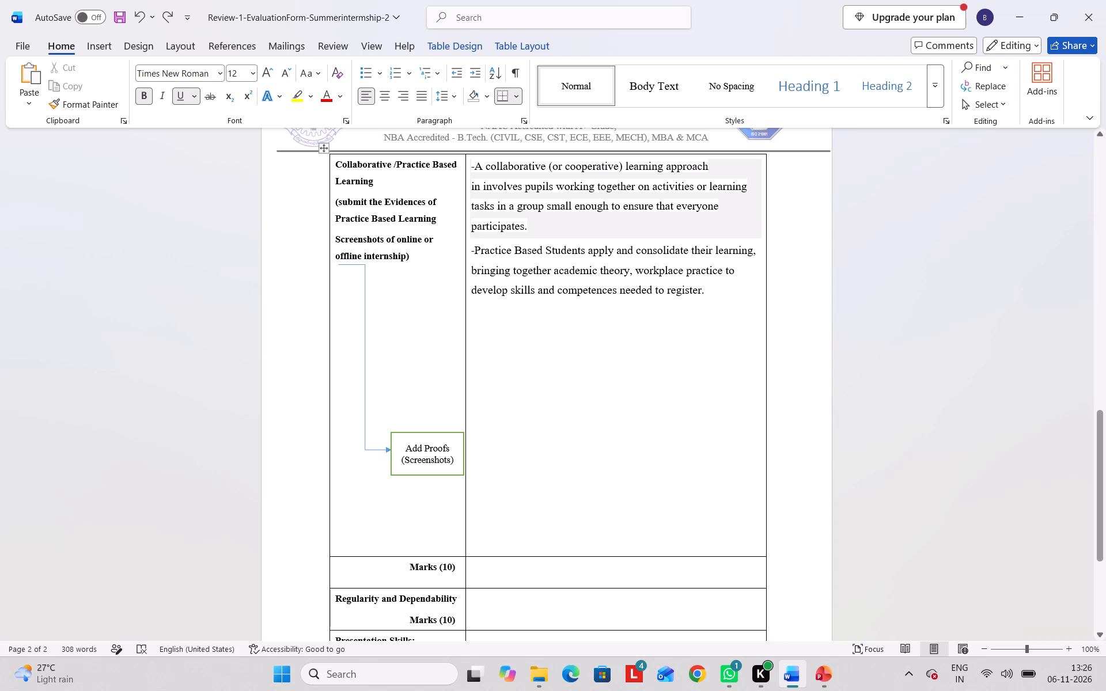
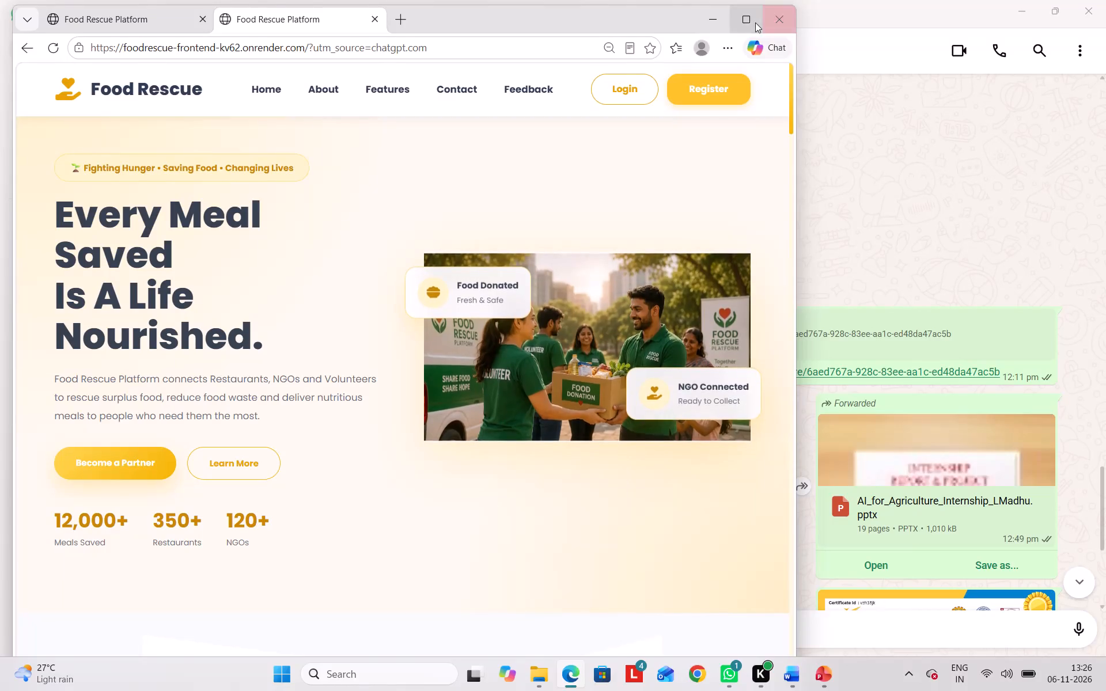
Maximize the Food Rescue browser window and close the duplicate Food Rescue Platform page.
click(747, 22)
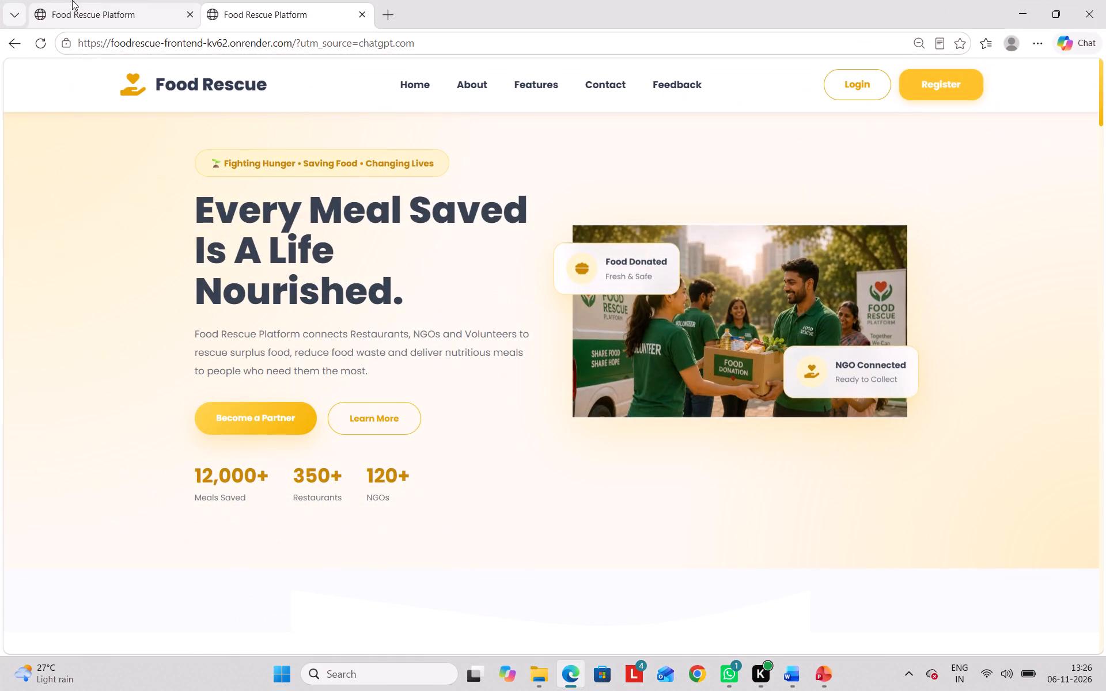
click(184, 18)
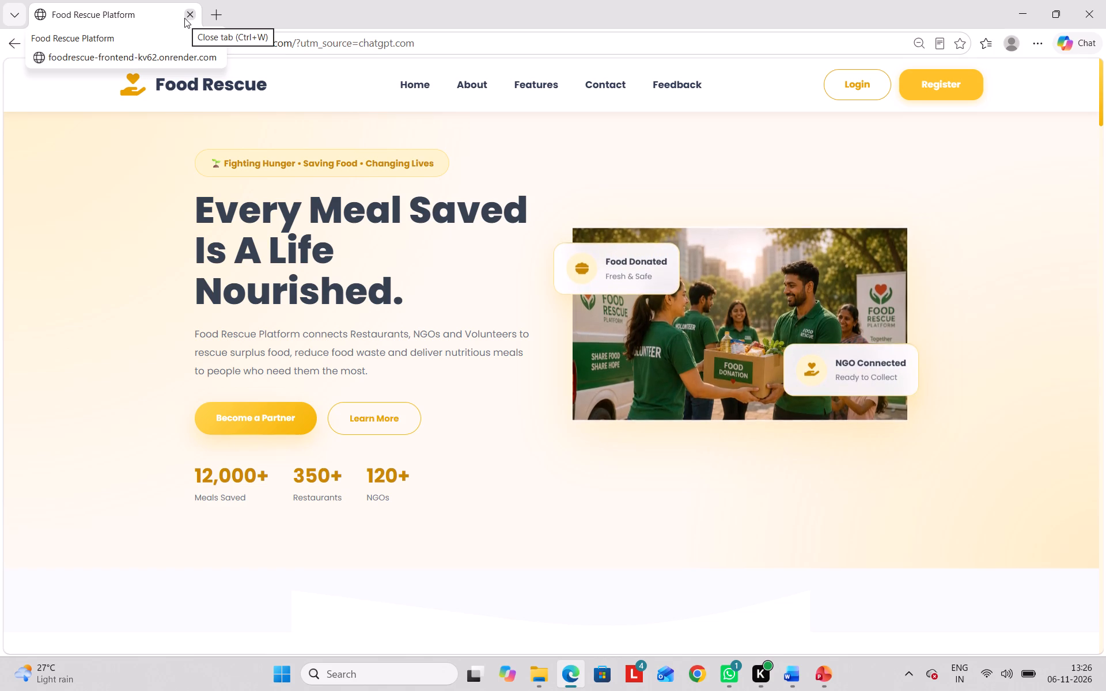
Examine the Food Rescue home page, from the hero banner down through the impact and How Food Rescue Works sections.
scroll(479, 366, down, 12)
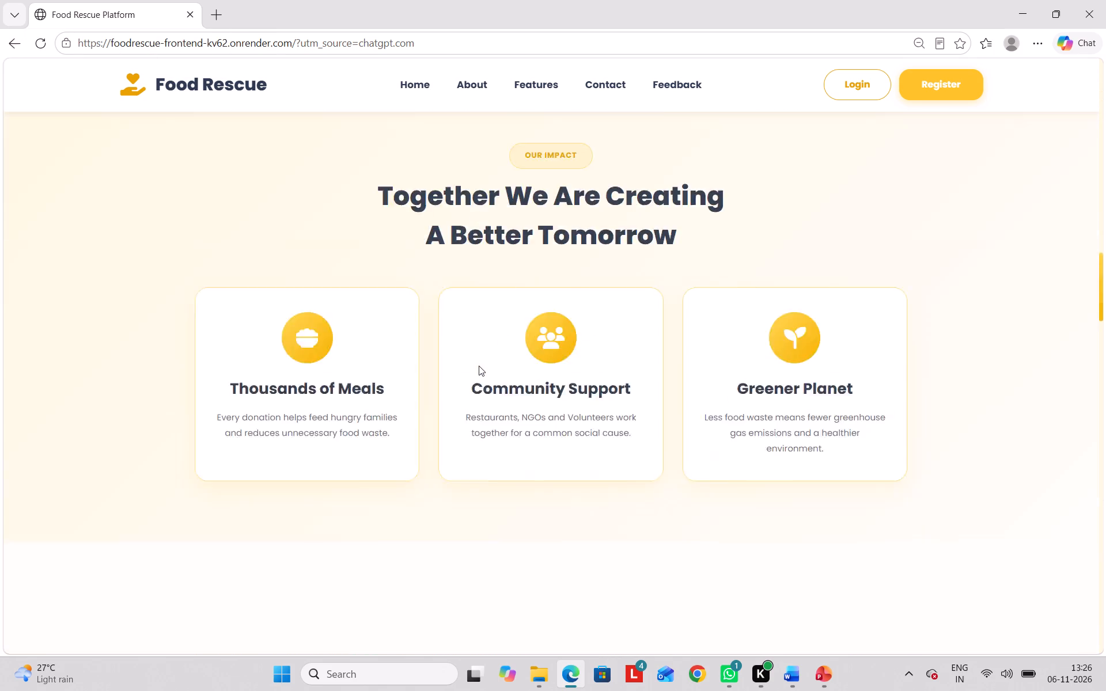
scroll(479, 366, down, 13)
scroll(479, 366, up, 11)
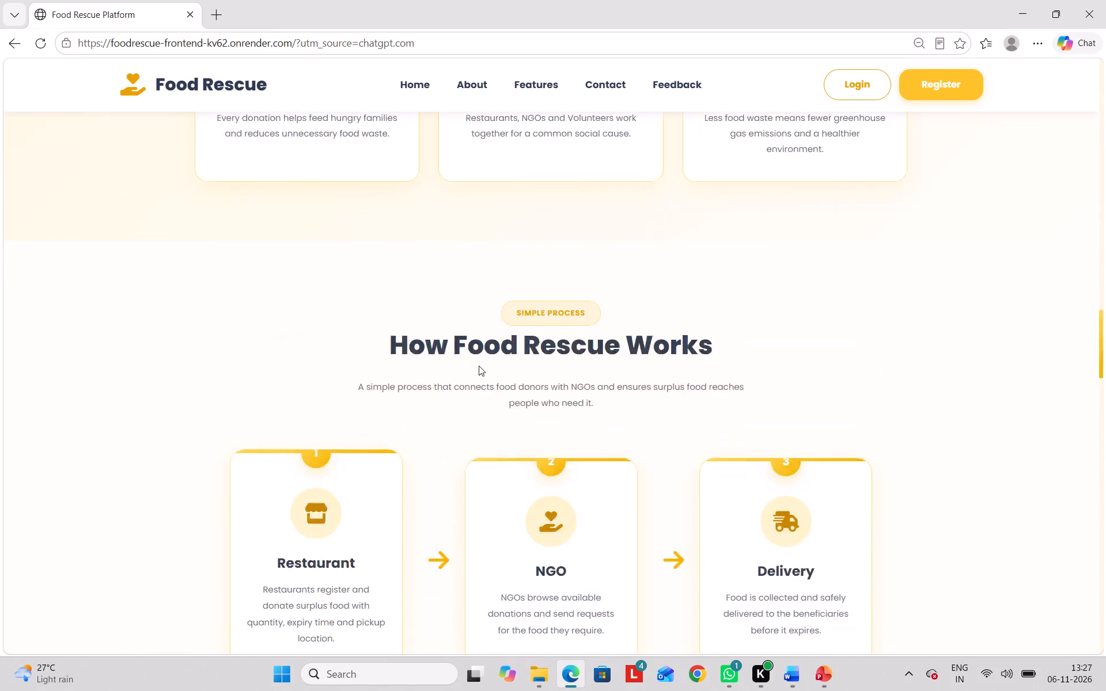
scroll(479, 366, up, 10)
scroll(479, 366, down, 1)
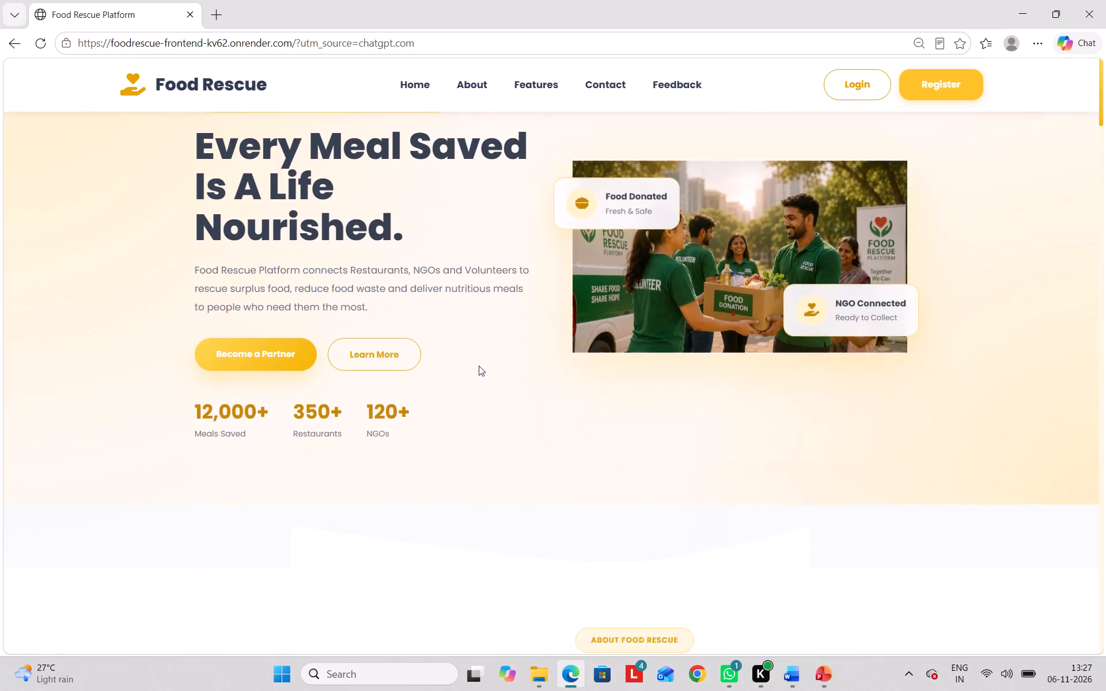
scroll(479, 366, down, 3)
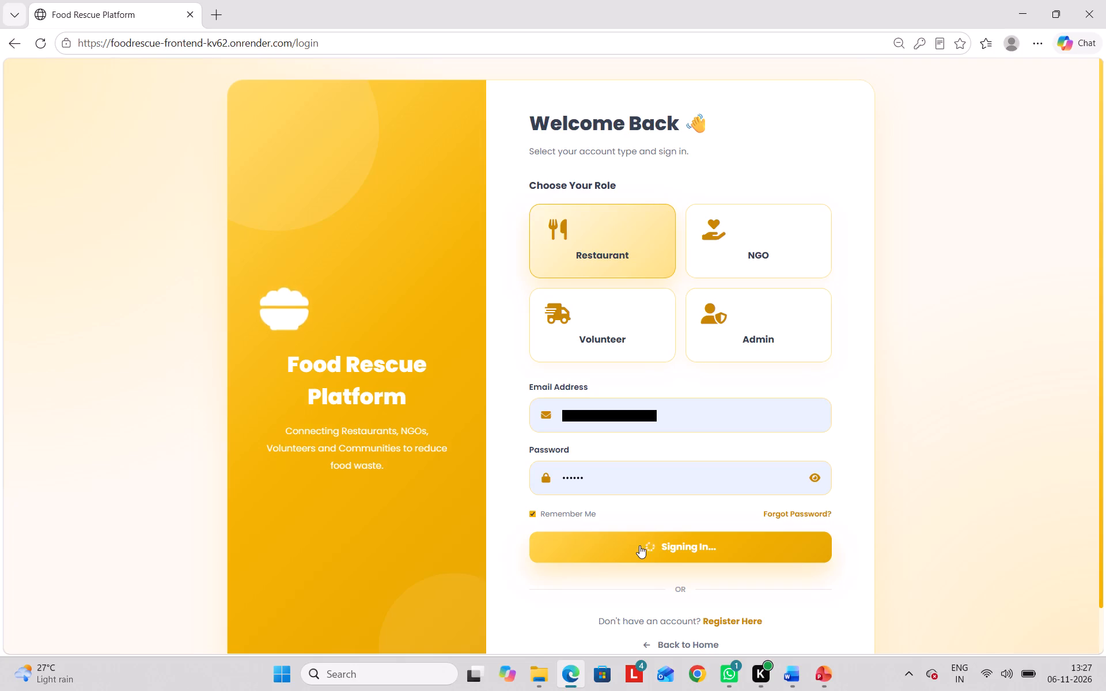
Reopen the login page from the home page and try to sign in as Restaurant with Remember Me enabled.
click(12, 44)
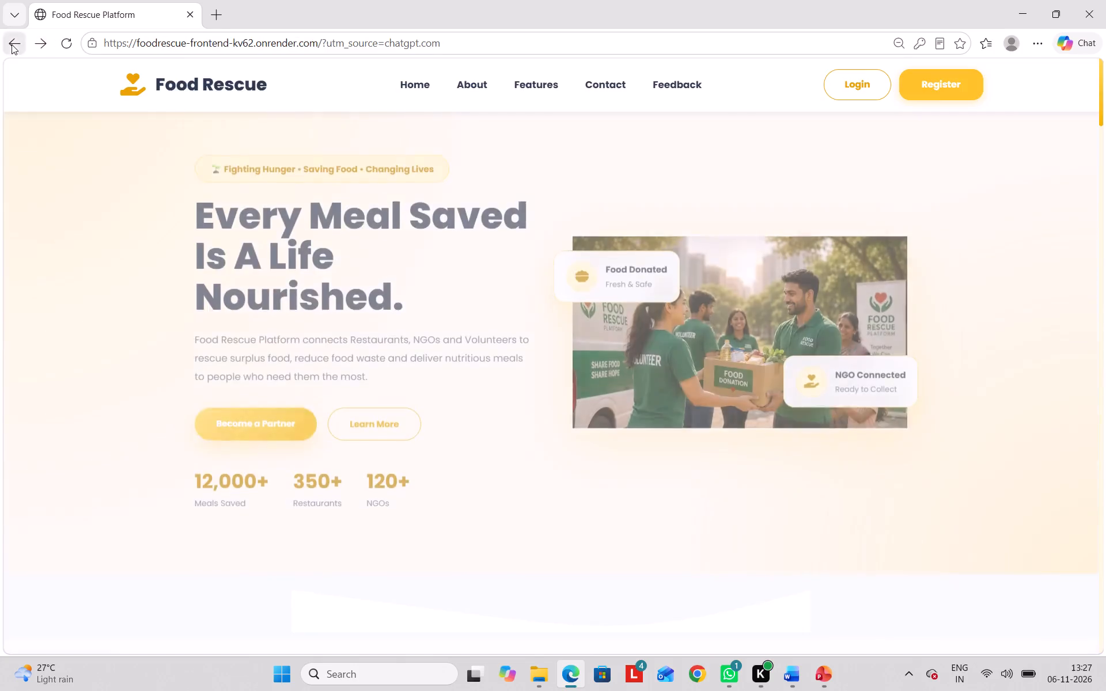
click(865, 86)
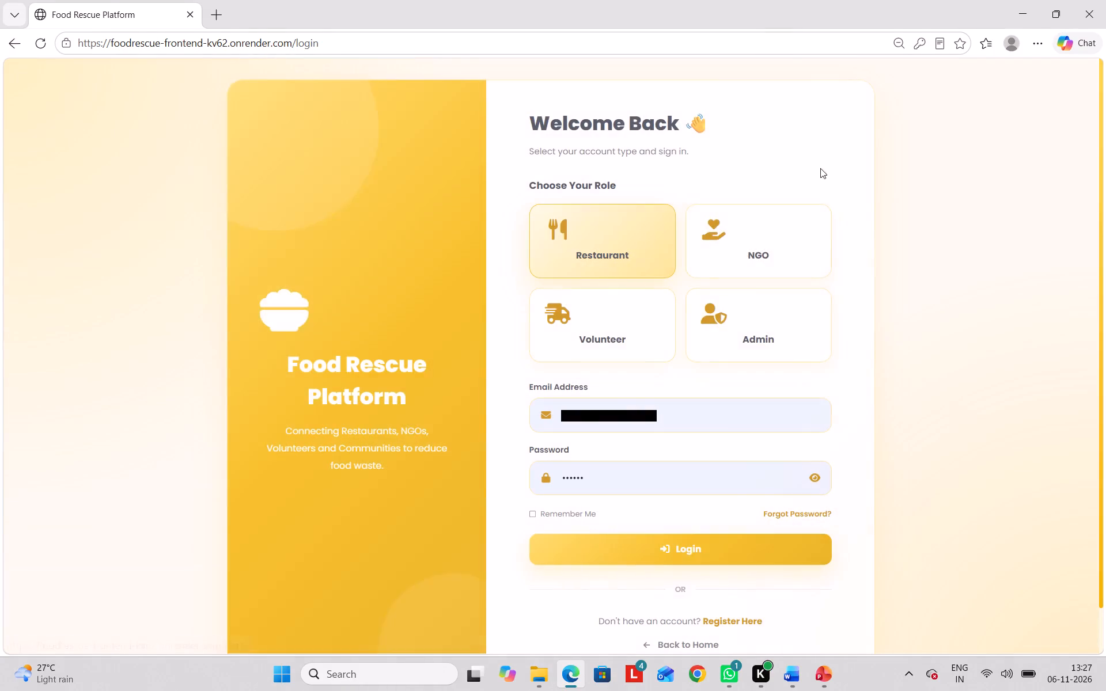
click(587, 505)
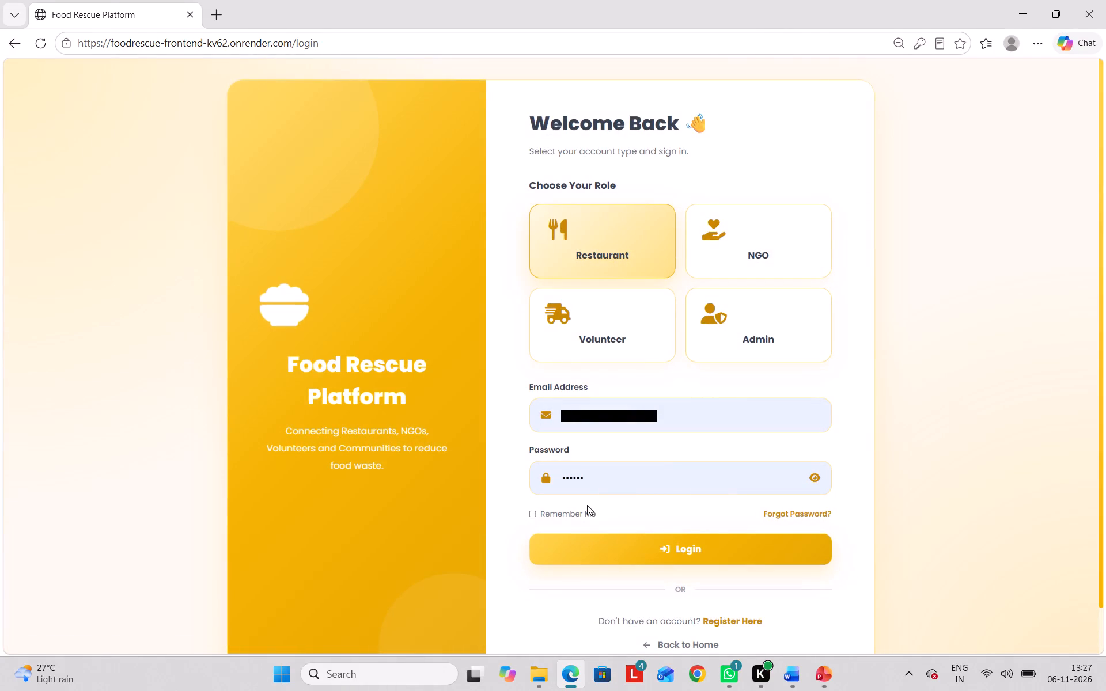
click(572, 519)
click(633, 541)
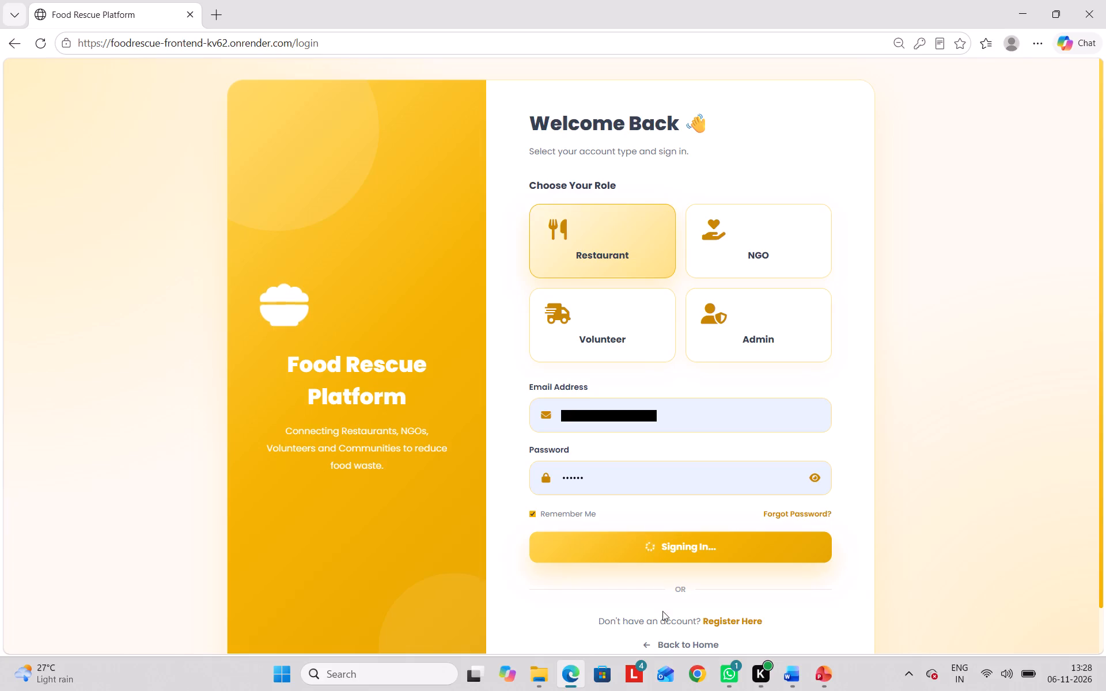
Check the INTERNSHIP DONE ON entry in Word, and copy "Intern Certify – The Website Makers" from slide 2 of the PowerPoint review report.
click(792, 688)
scroll(559, 233, up, 4)
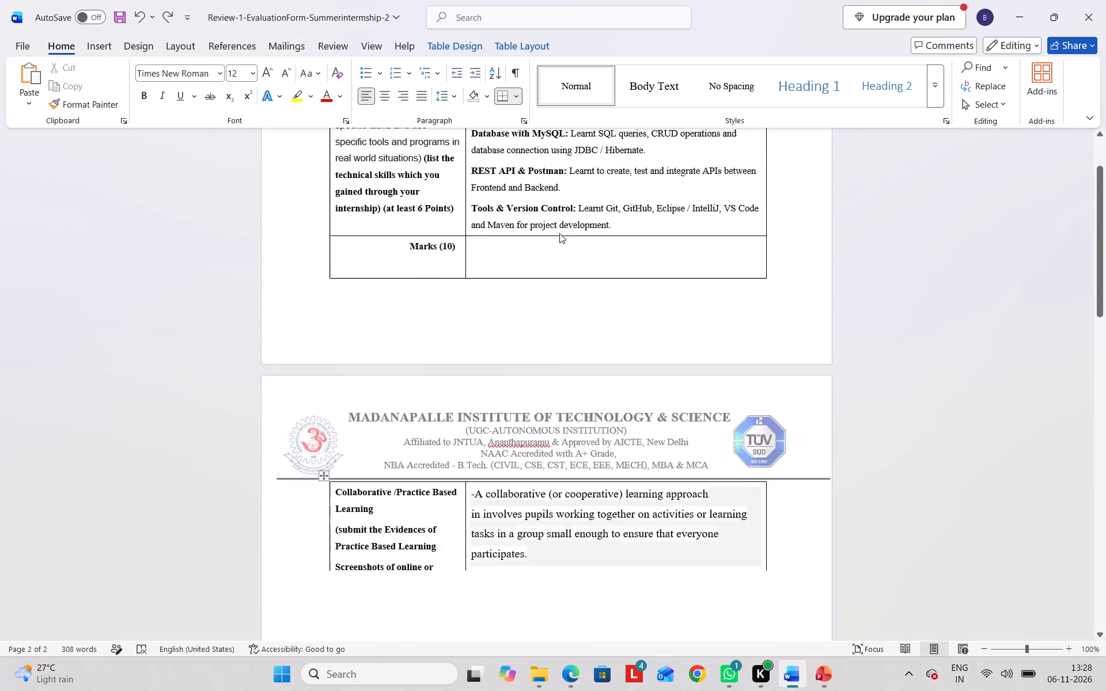
scroll(559, 233, down, 1)
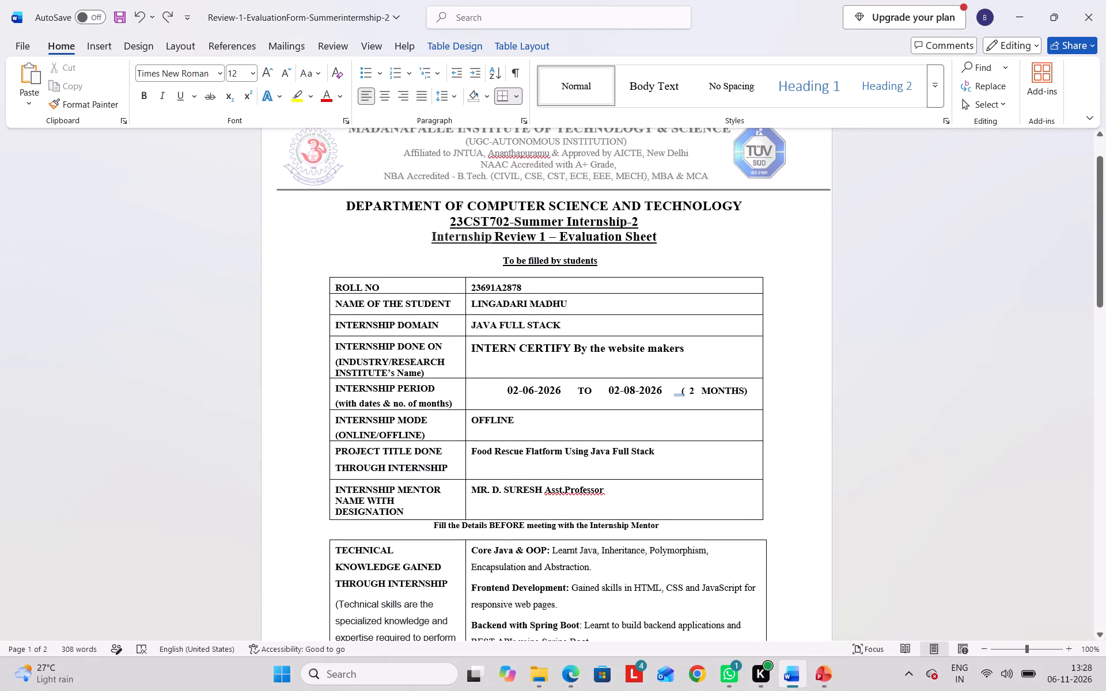
drag(692, 345, 688, 346)
drag(688, 346, 579, 353)
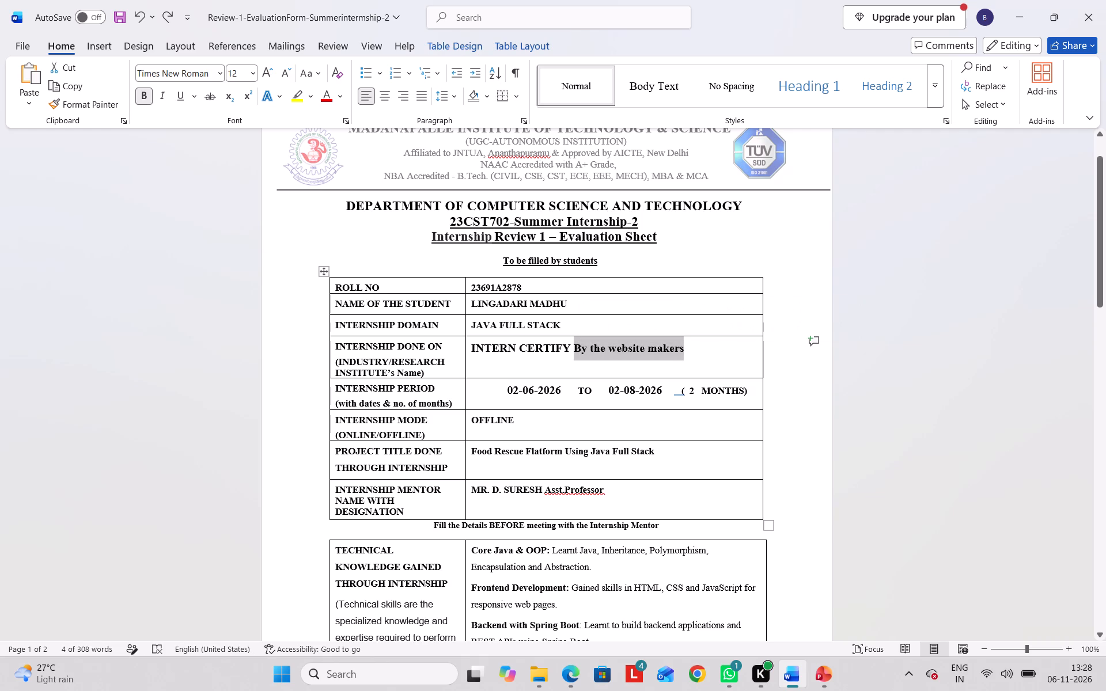
click(834, 679)
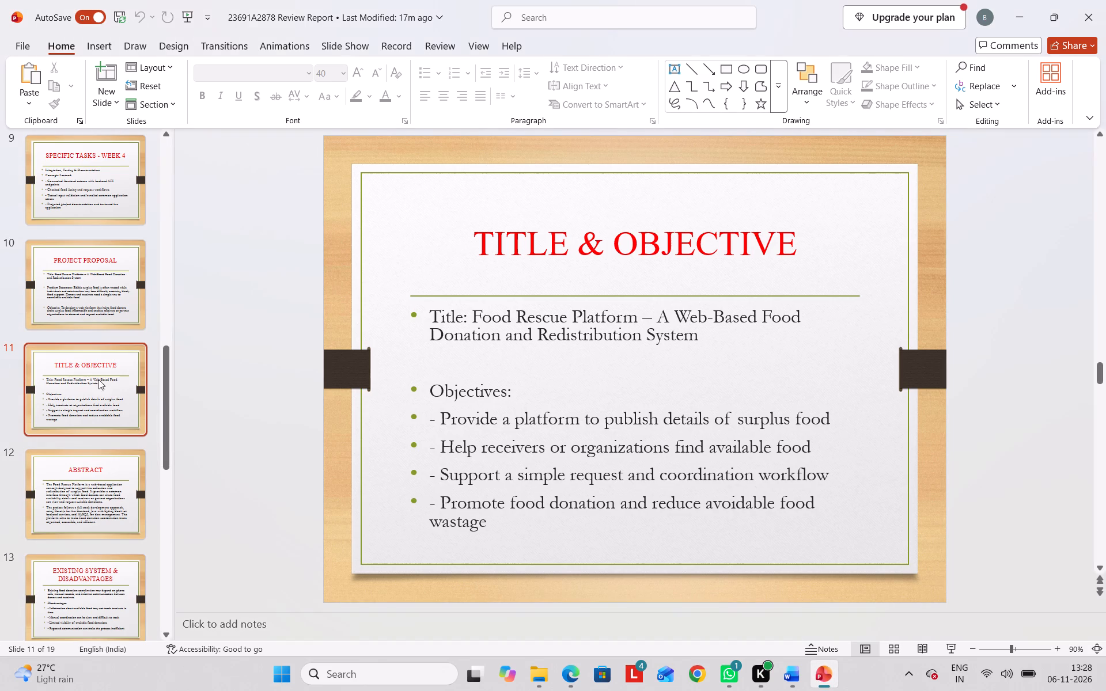
click(0, 361)
scroll(55, 311, up, 5)
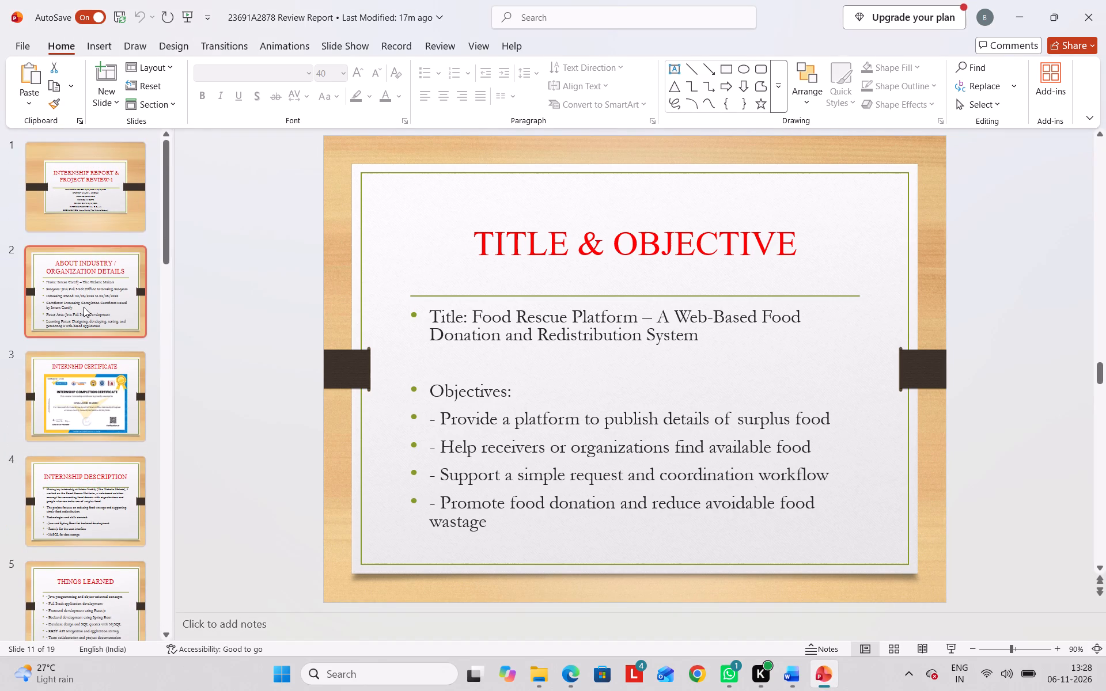
click(84, 307)
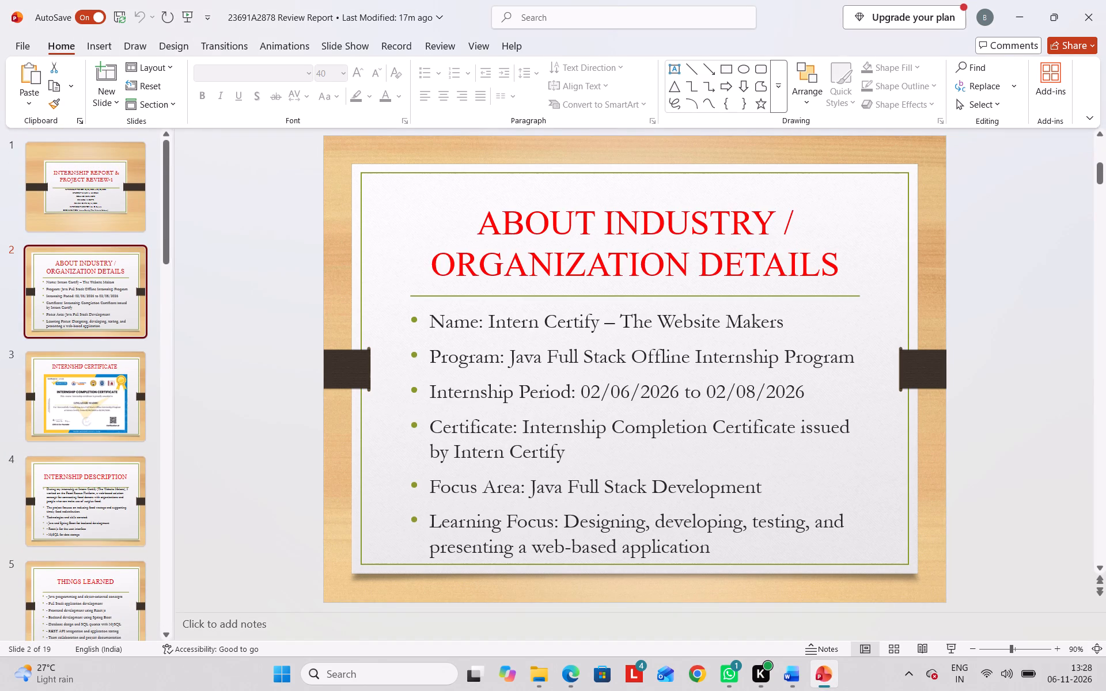
click(788, 323)
drag(788, 323, 677, 329)
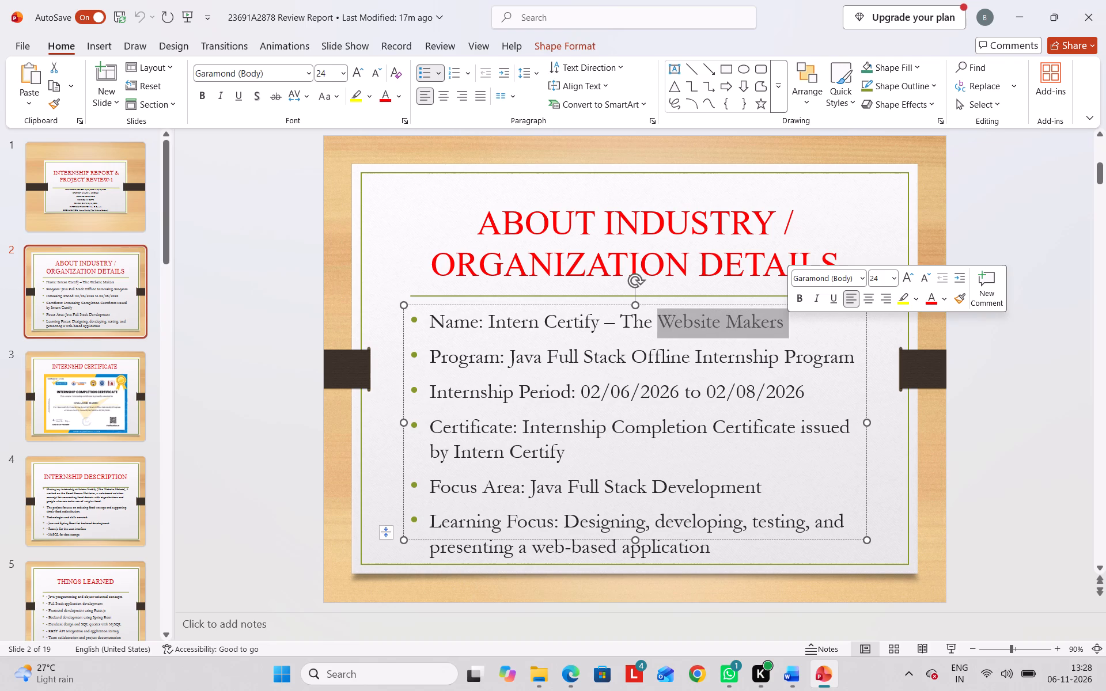
drag(677, 329, 505, 328)
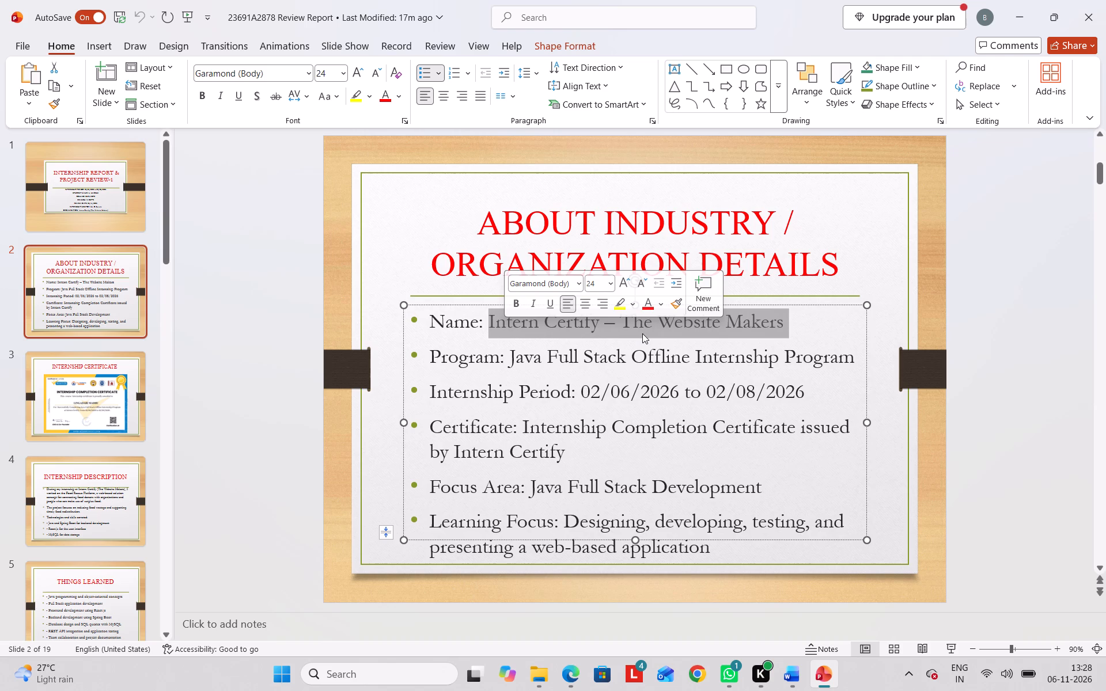
key(ctrl+c)
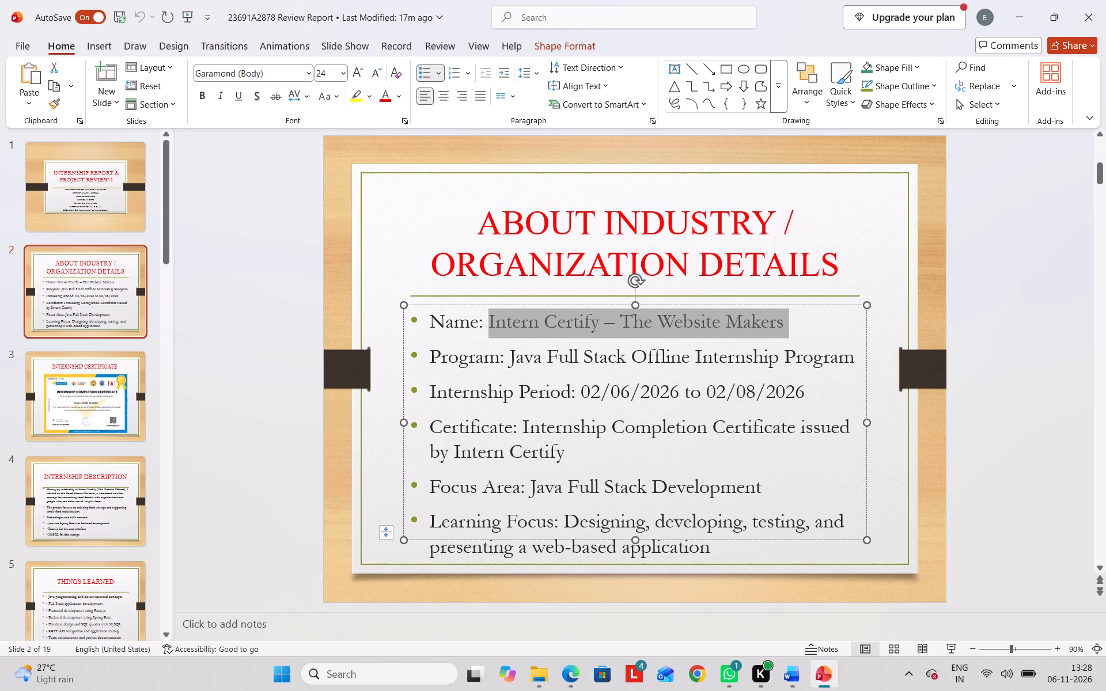
click(806, 326)
click(124, 412)
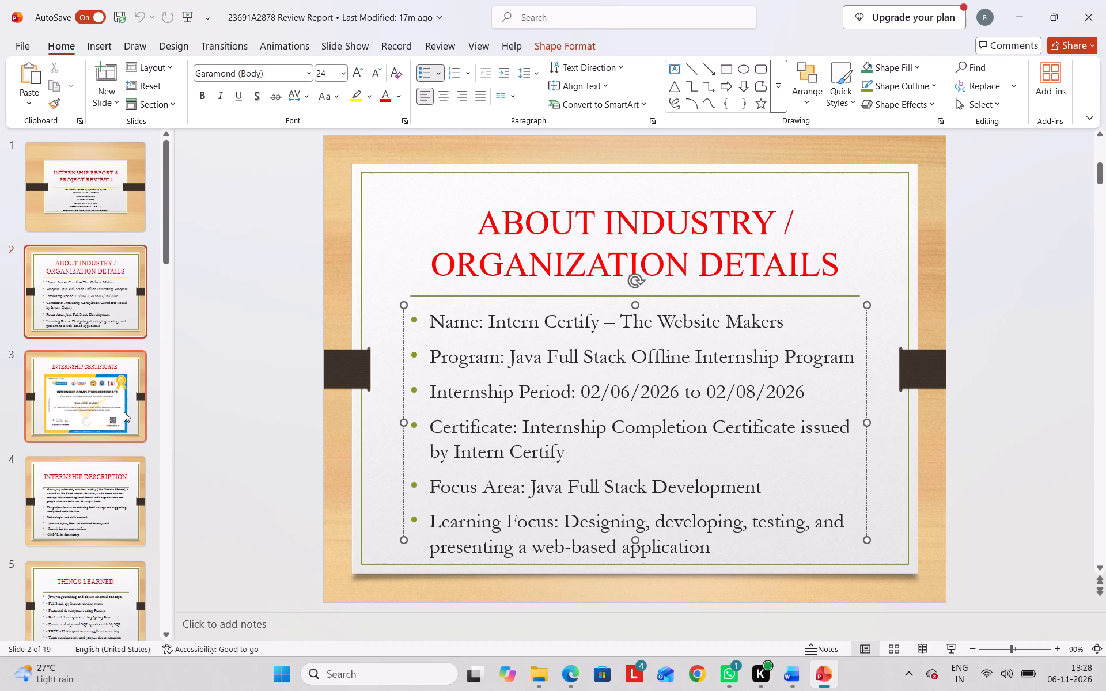
click(108, 531)
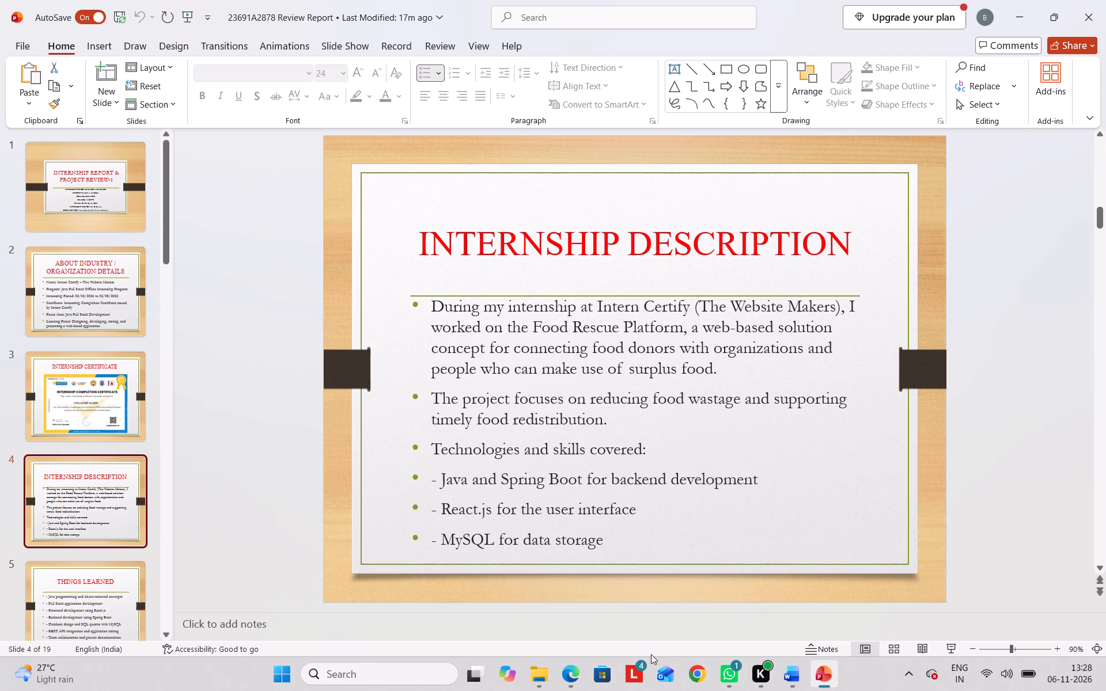
Switch to Word and replace the INTERNSHIP DONE ON entry with "Intern Certify – The Website Makers", without a bullet.
click(786, 675)
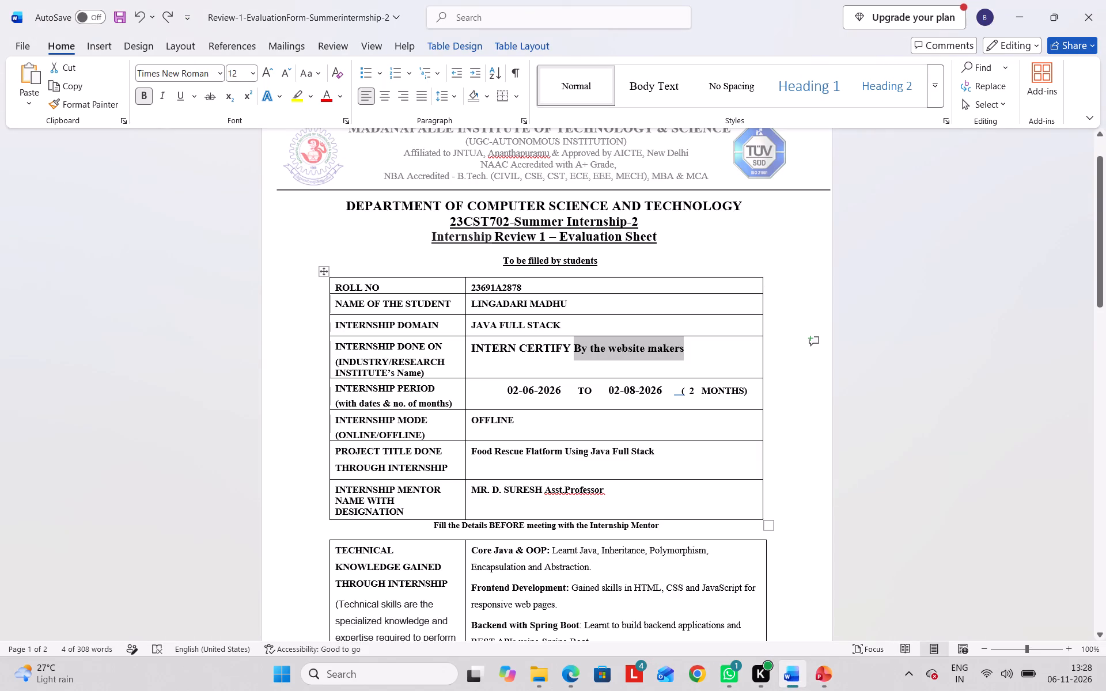
drag(687, 360, 482, 361)
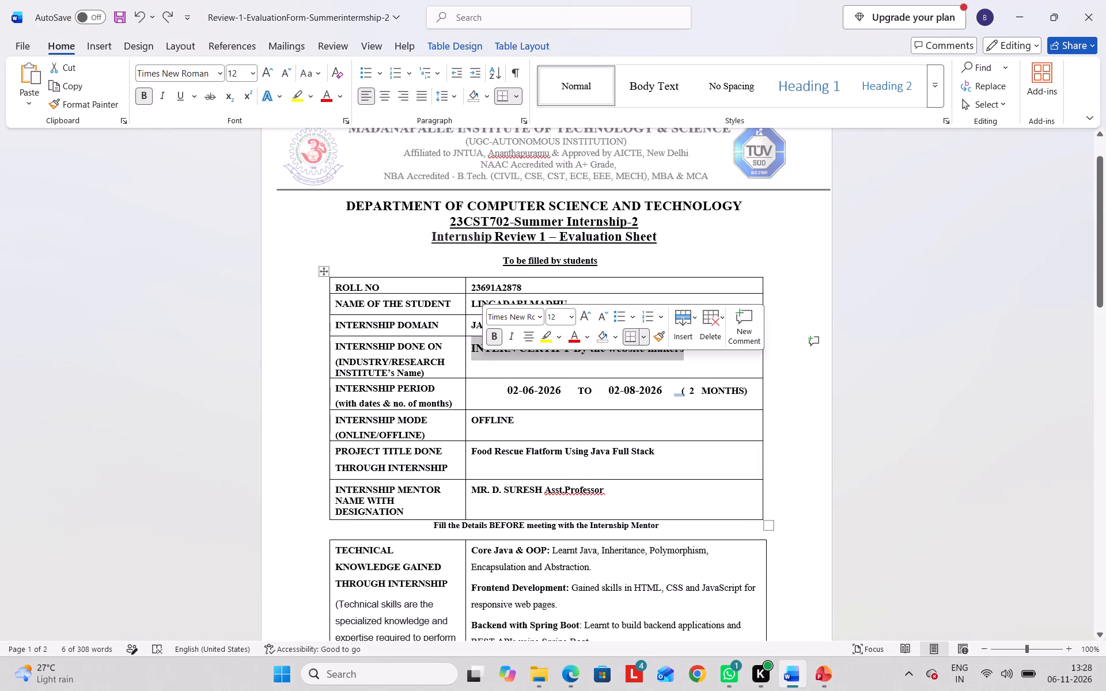
key(ctrl+v)
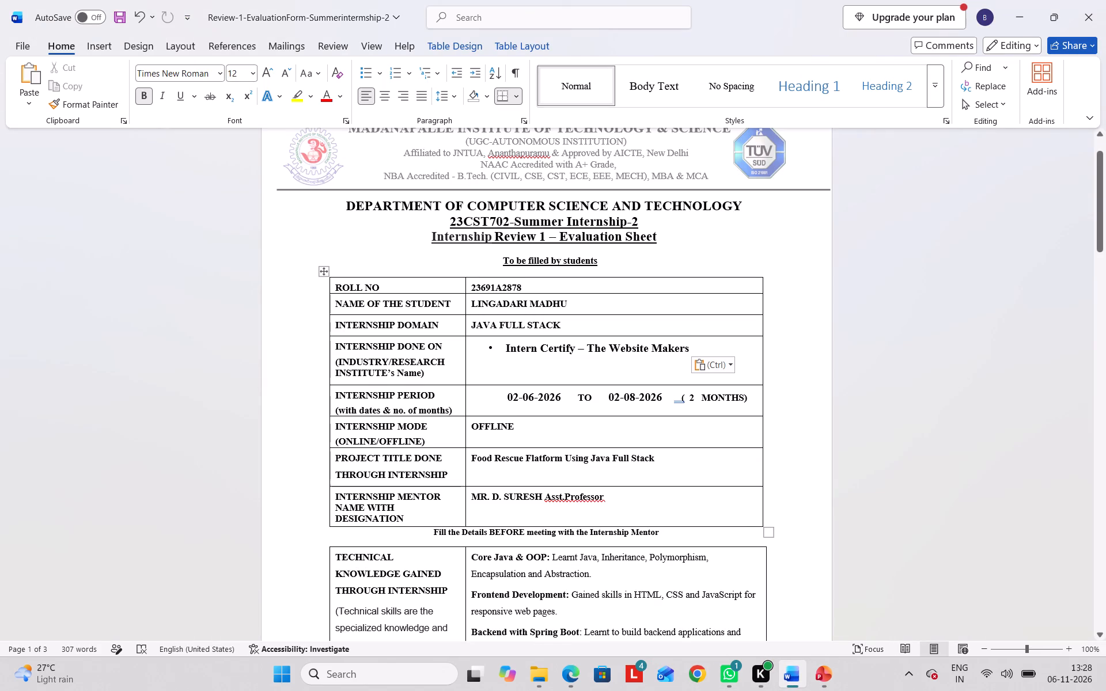
click(506, 347)
click(506, 347)
key(BackSpace)
key(BackSpace)
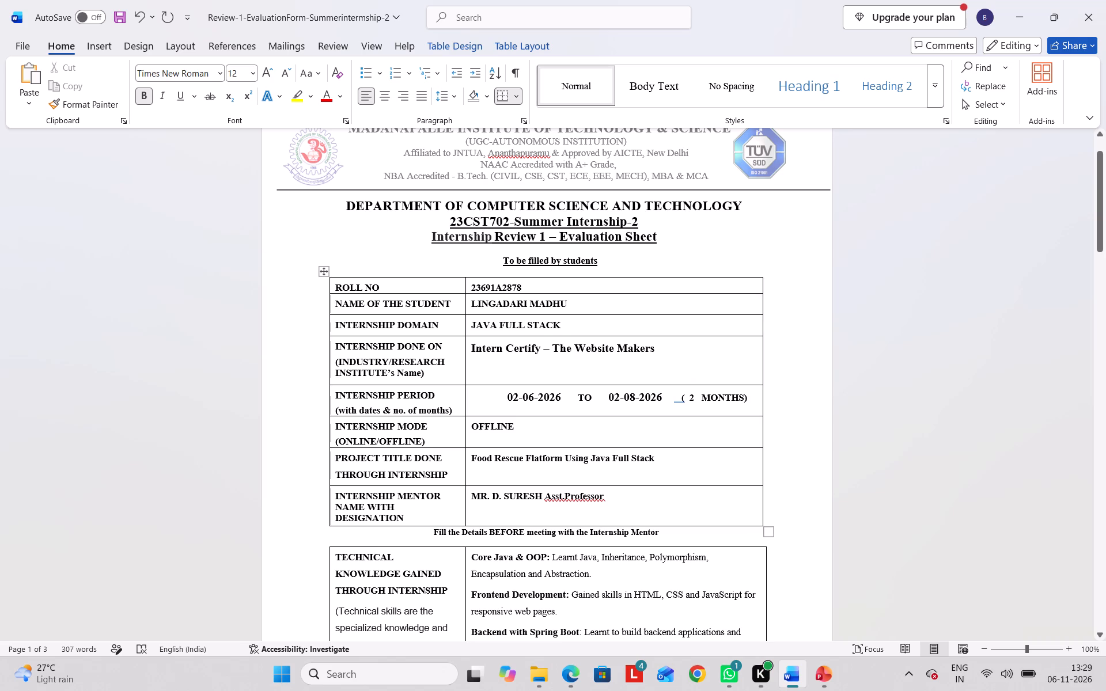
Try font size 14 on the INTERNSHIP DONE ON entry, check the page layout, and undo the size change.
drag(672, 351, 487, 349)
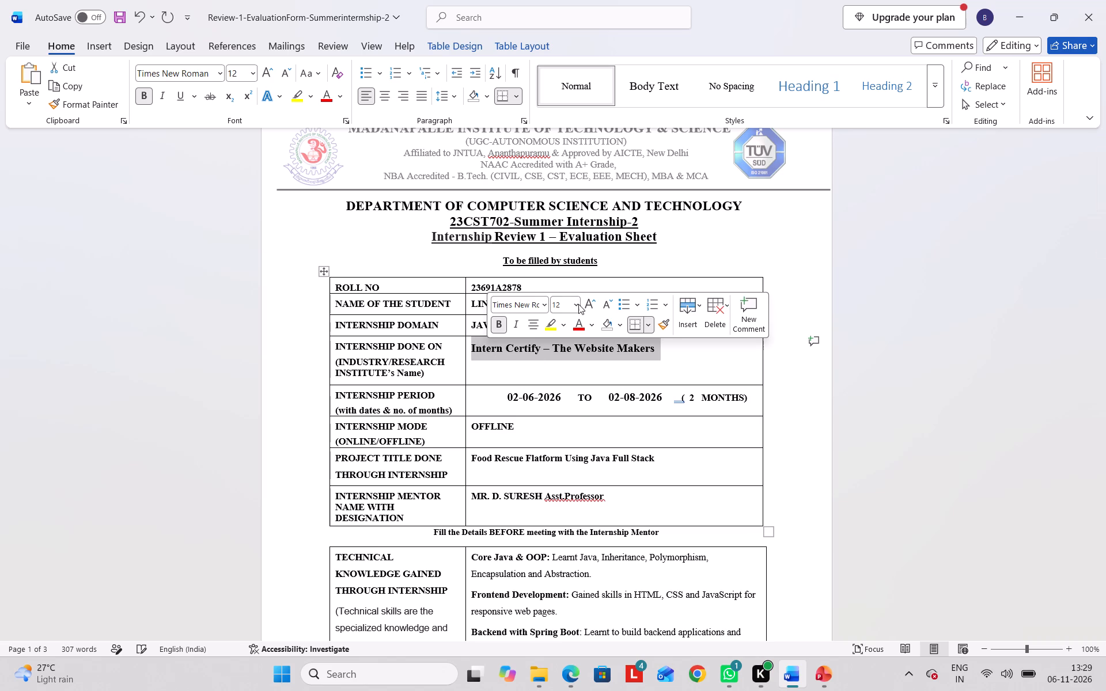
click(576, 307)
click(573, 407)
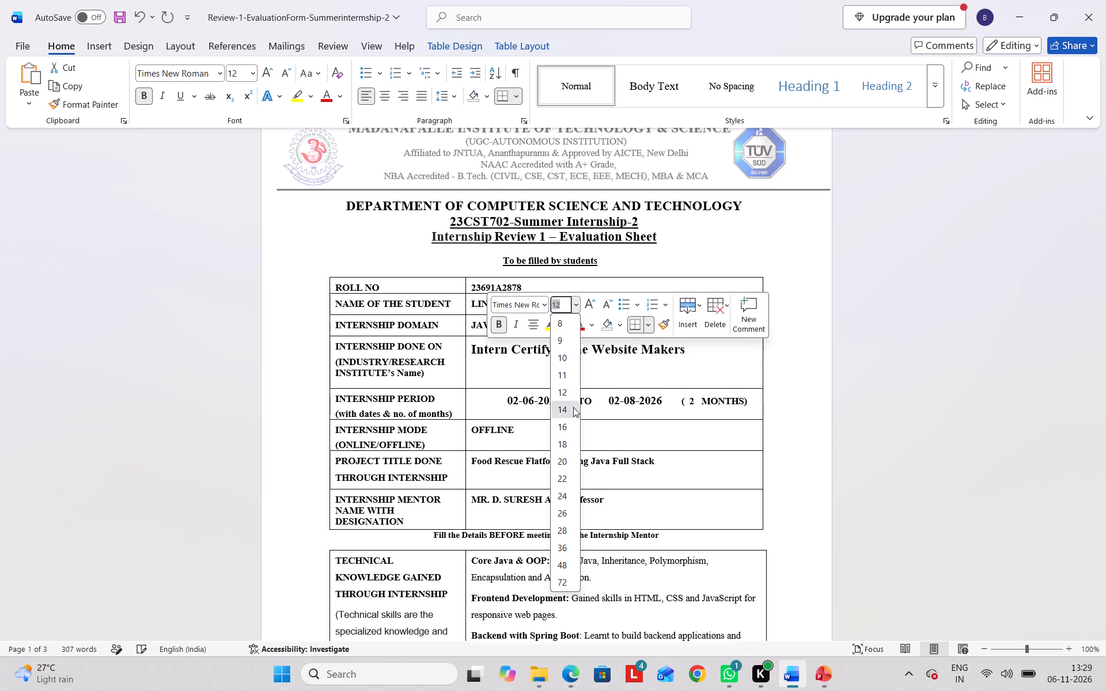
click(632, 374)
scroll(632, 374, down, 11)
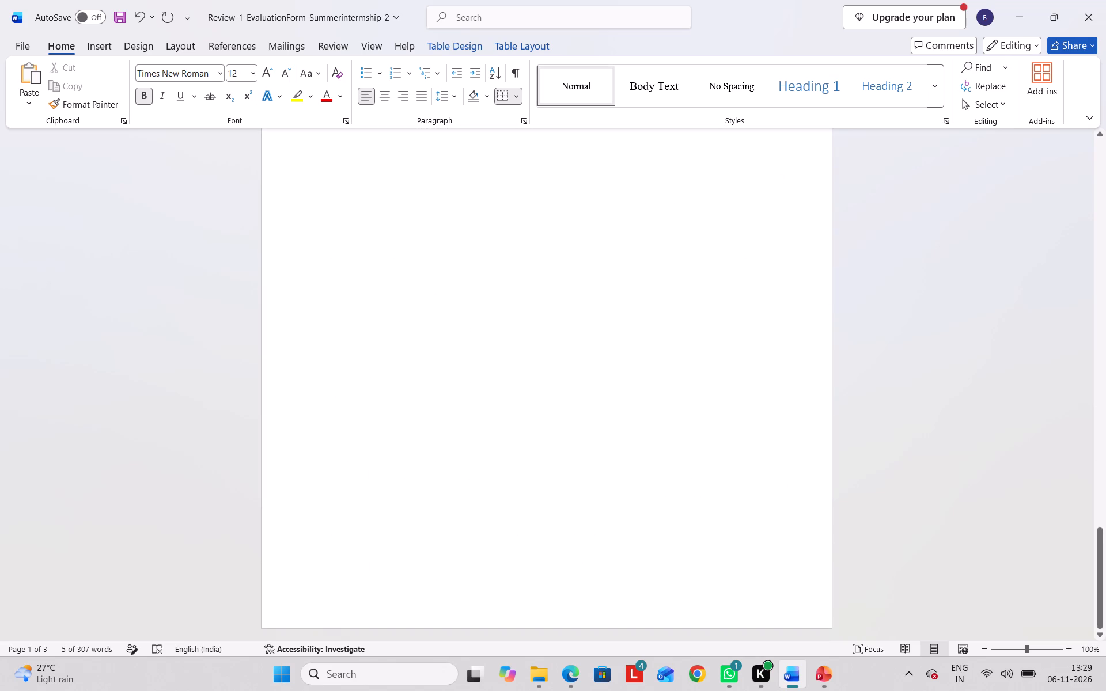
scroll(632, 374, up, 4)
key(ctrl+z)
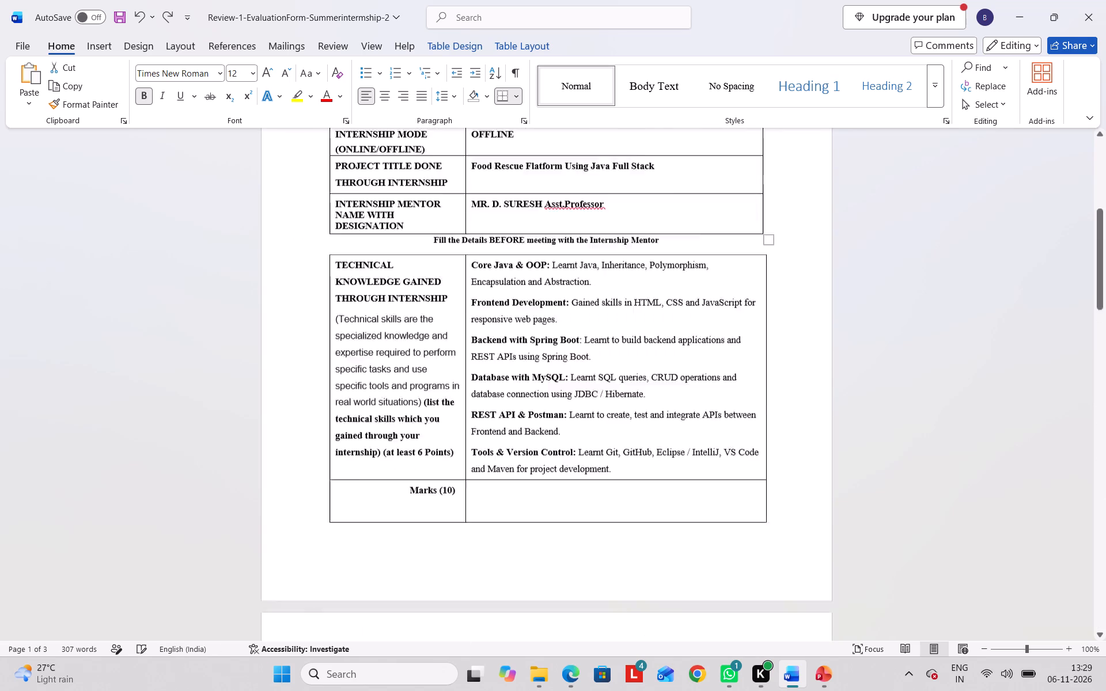
Delete the empty line below "Intern Certify – The Website Makers" in the INTERNSHIP DONE ON cell and check the page layout.
scroll(632, 374, down, 7)
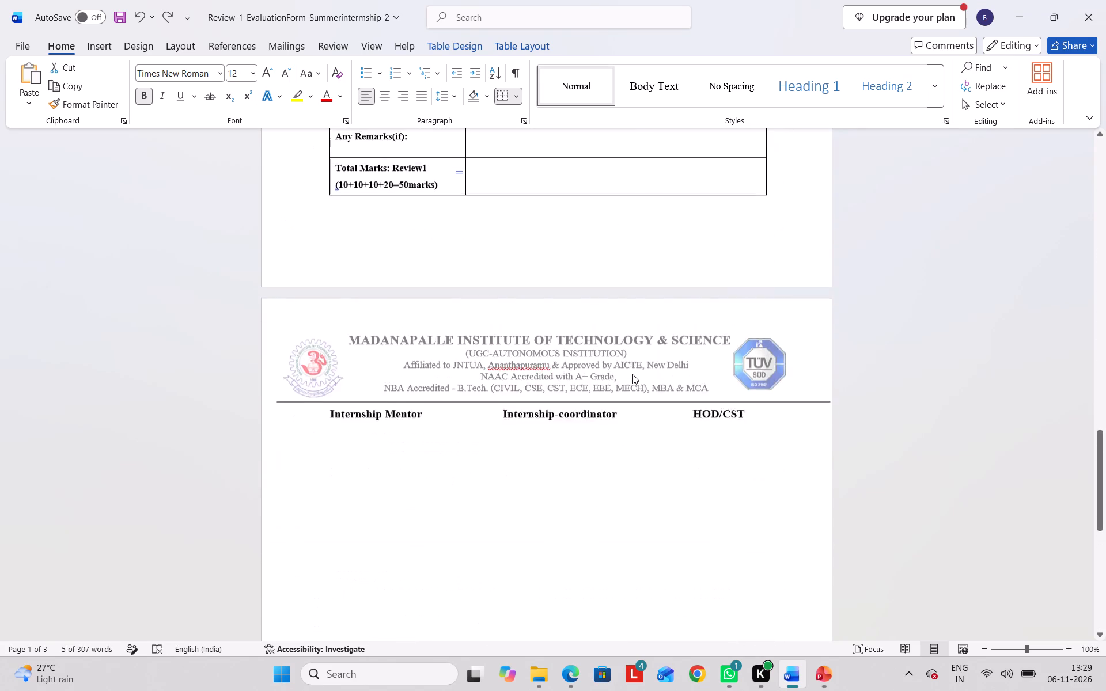
scroll(632, 374, up, 8)
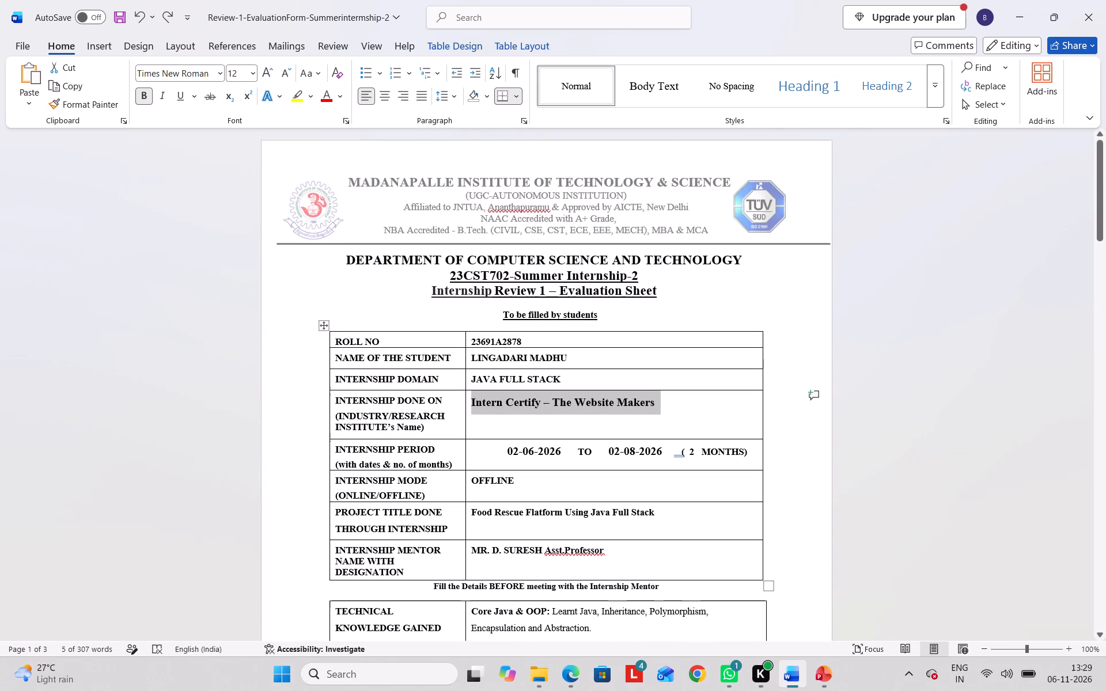
click(675, 423)
key(BackSpace)
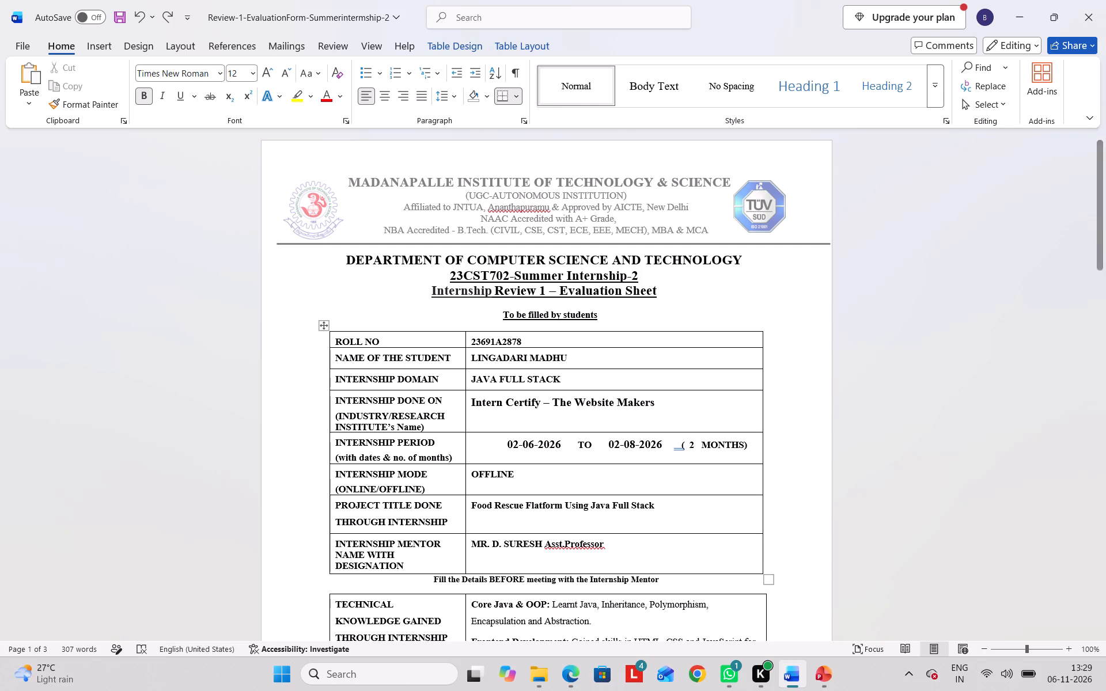
scroll(644, 426, down, 7)
scroll(644, 426, up, 5)
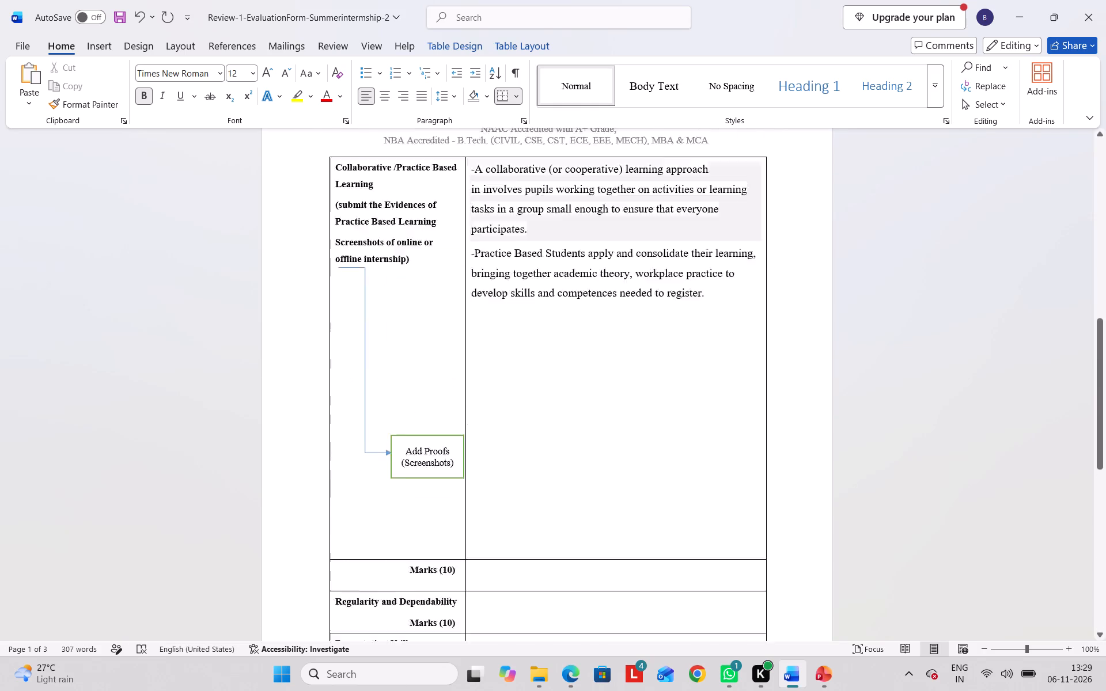
Set the font size of the ROLL NO entry to 11 and check the page layout.
scroll(644, 426, up, 3)
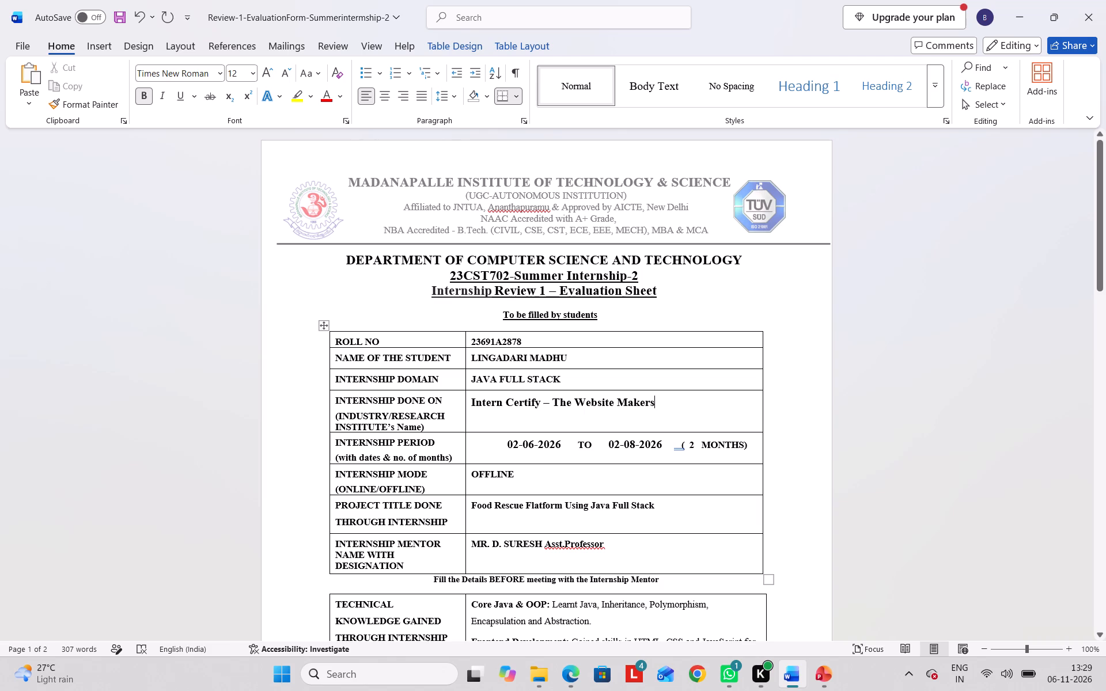
drag(522, 342, 470, 342)
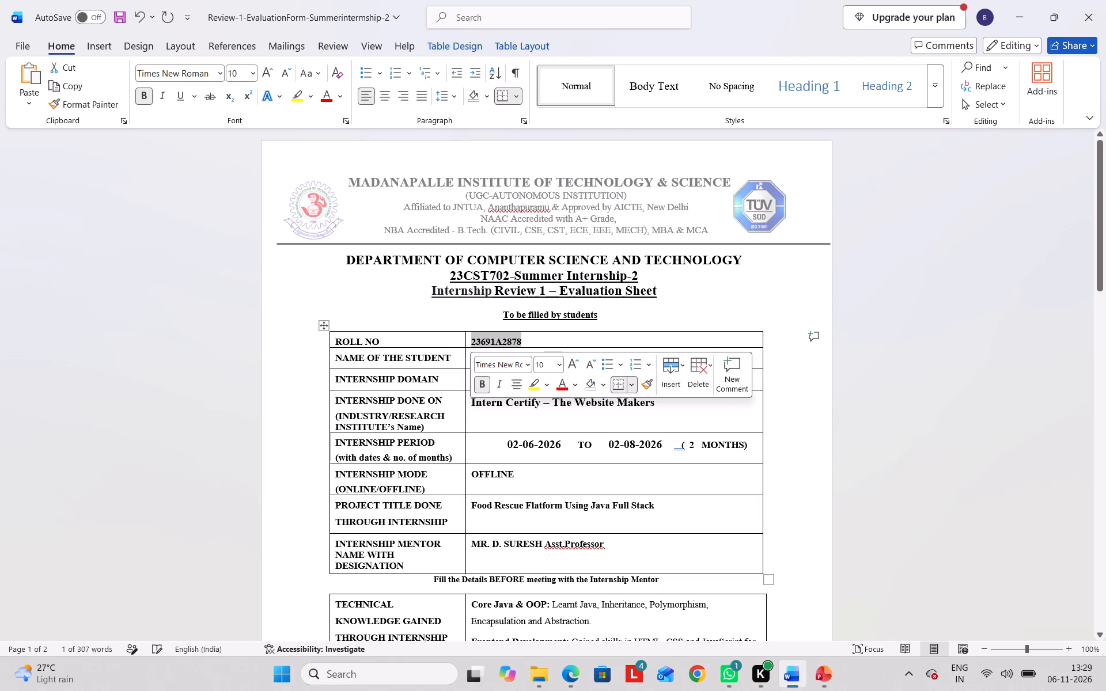
click(558, 367)
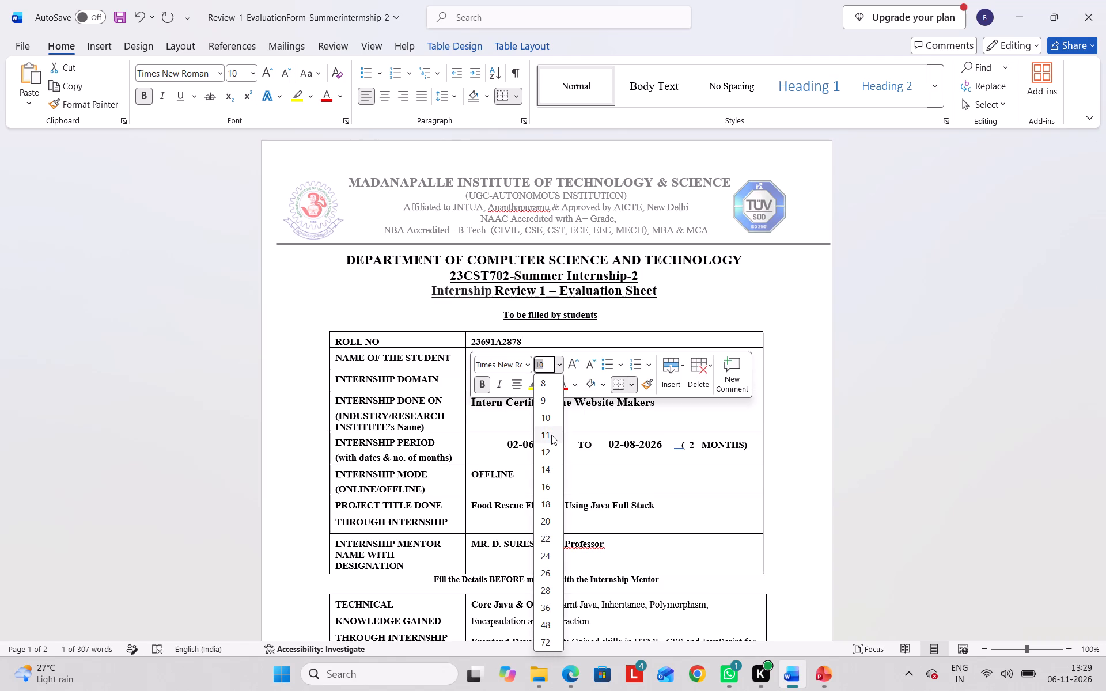
click(551, 435)
click(796, 456)
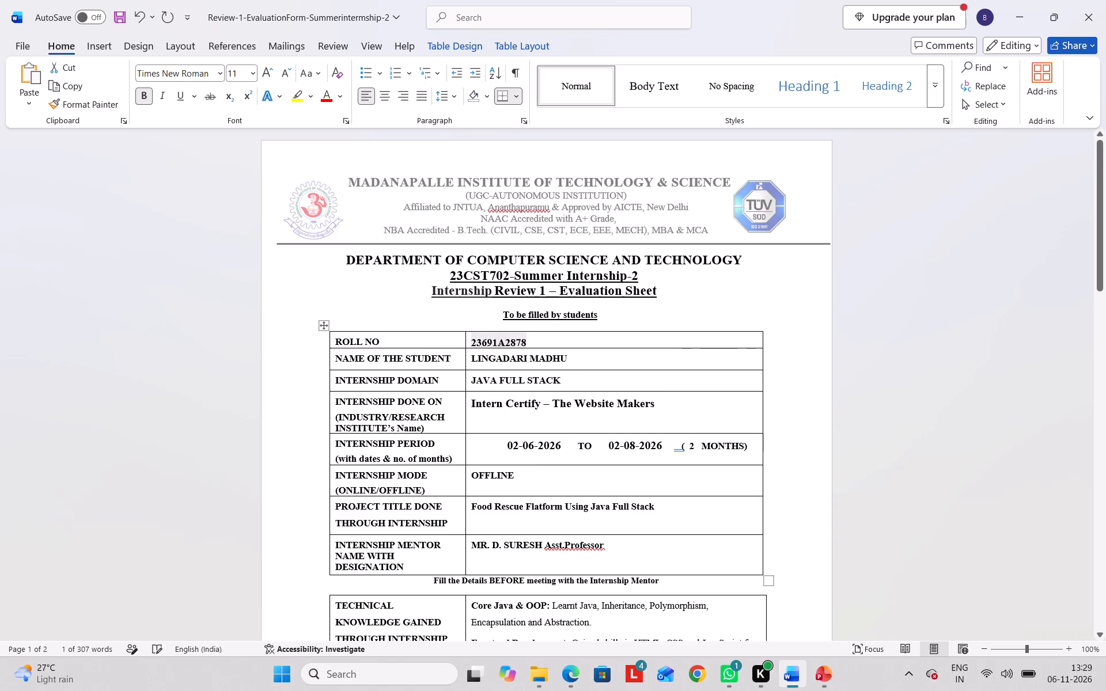
scroll(796, 456, down, 4)
scroll(796, 456, up, 2)
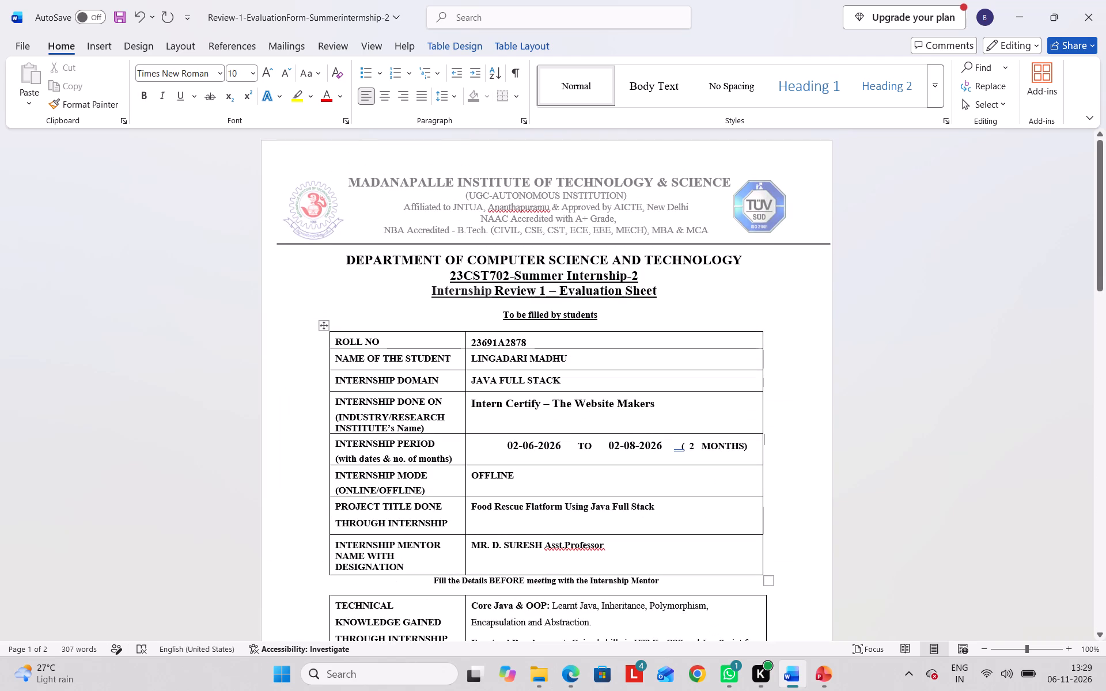
Delete the extra leading spaces before 02-06-2026 in the INTERNSHIP PERIOD cell, keeping a small indent.
scroll(796, 456, down, 1)
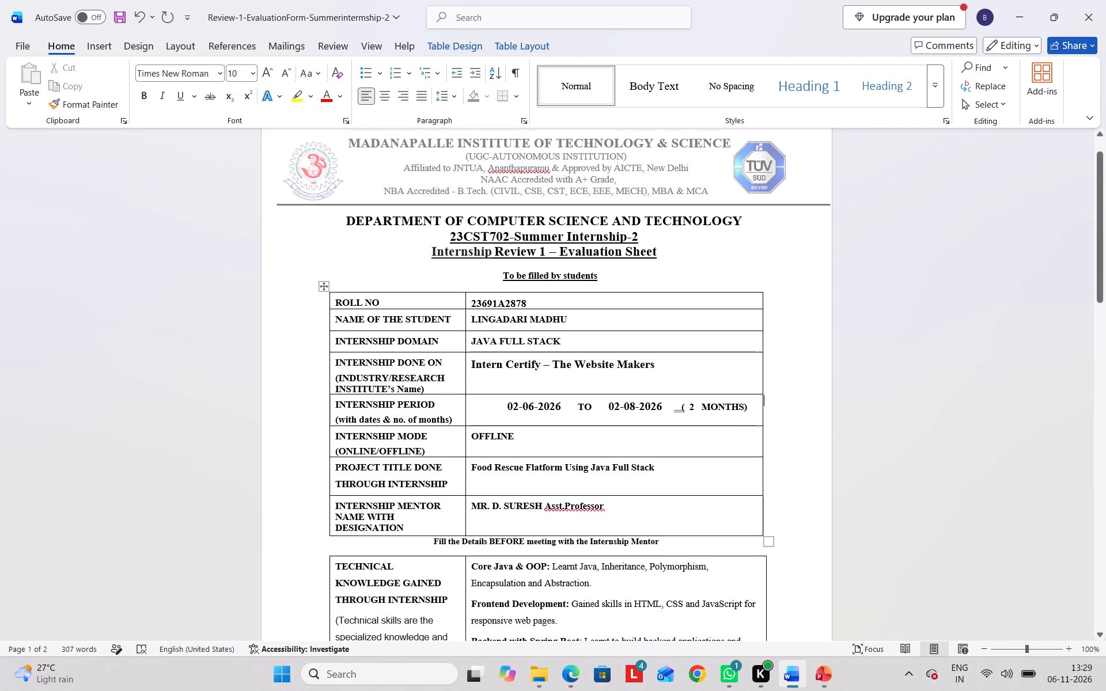
click(505, 403)
key(BackSpace)
key(BackSpace)
key(BackSpace)
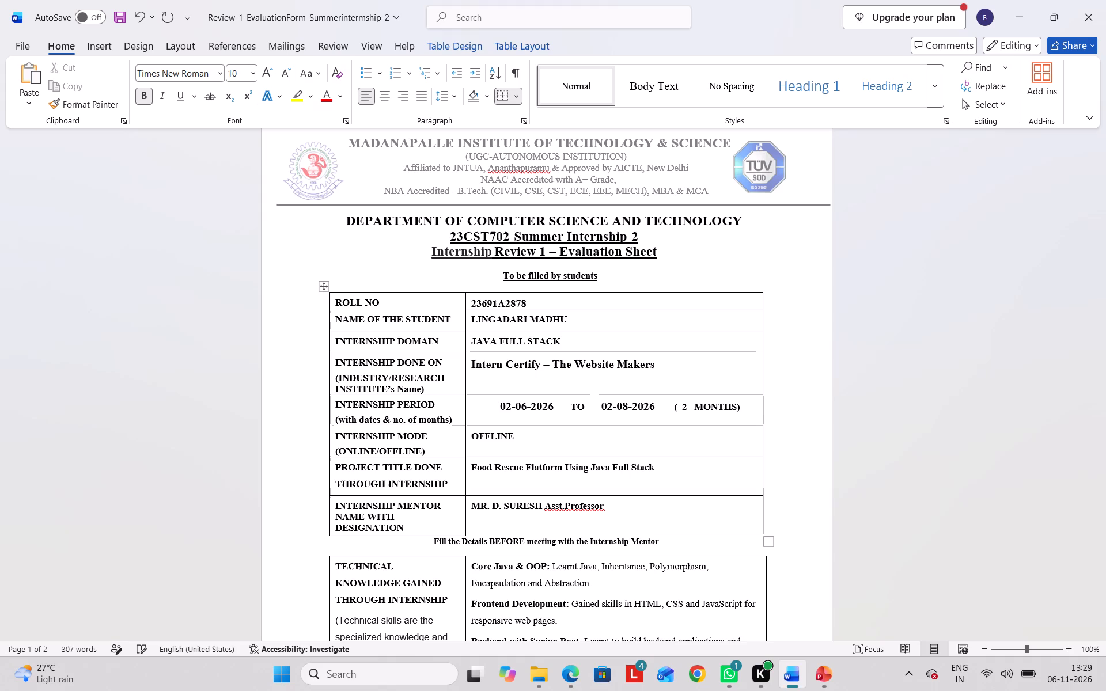
key(BackSpace)
key(BackSpace)
key(BackSpace)
key(BackSpace)
key(BackSpace)
key(BackSpace)
key(BackSpace)
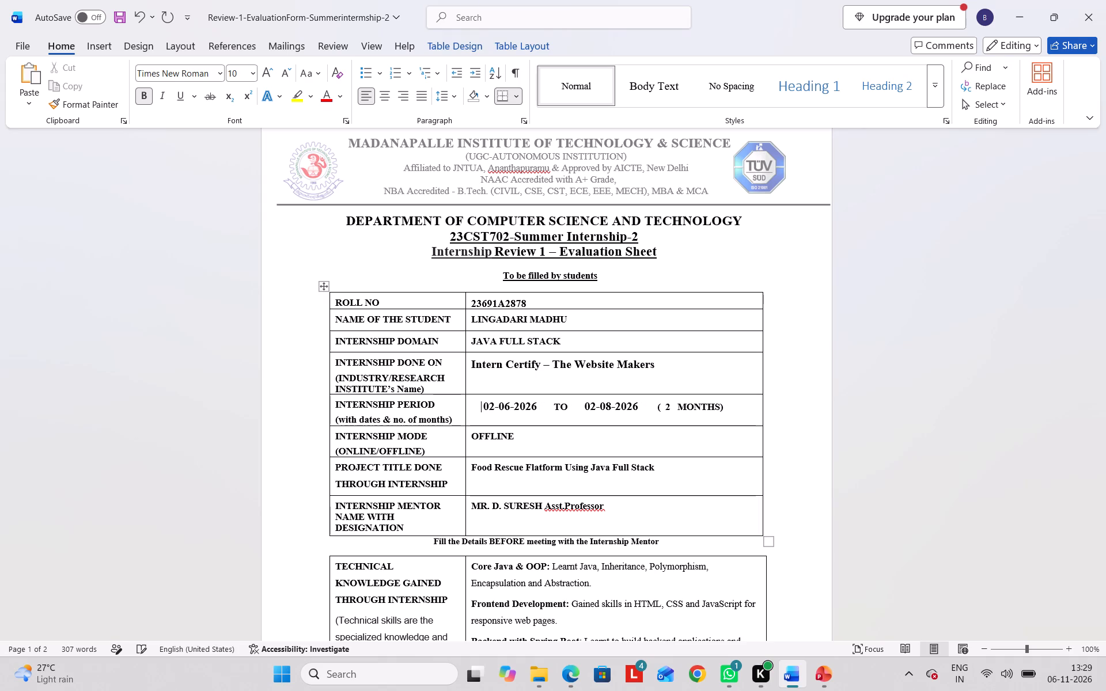
Set the font size of the project title "Food Rescue Flatform Using Java Full Stack" to 12 and check the page layout.
scroll(634, 436, down, 1)
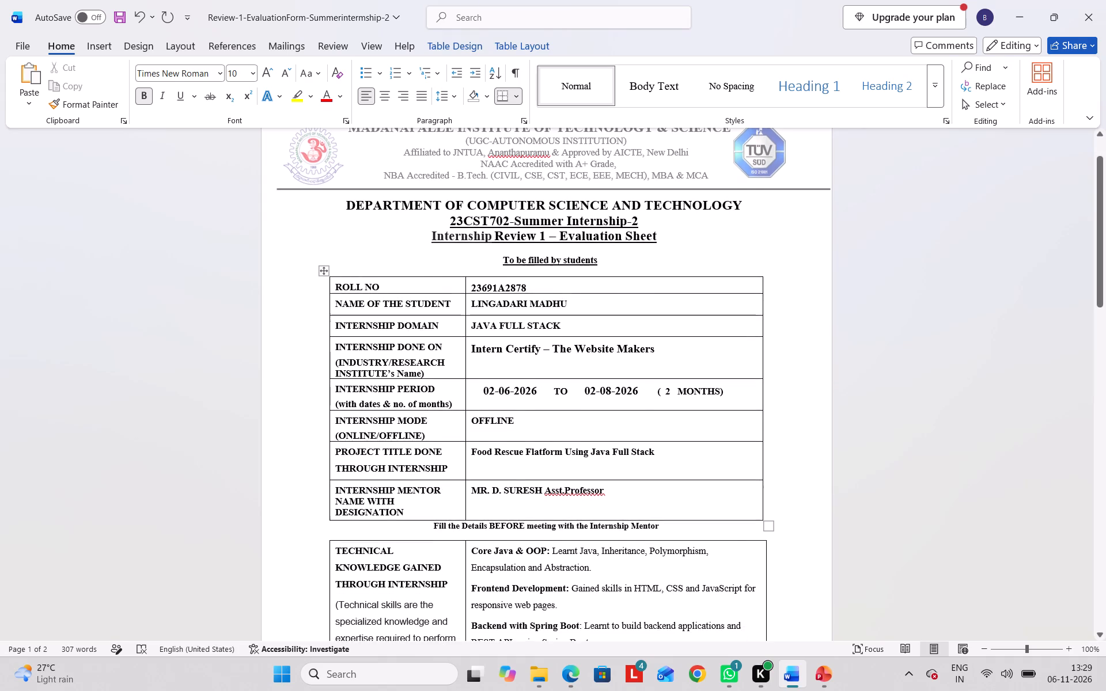
scroll(634, 436, down, 1)
click(660, 368)
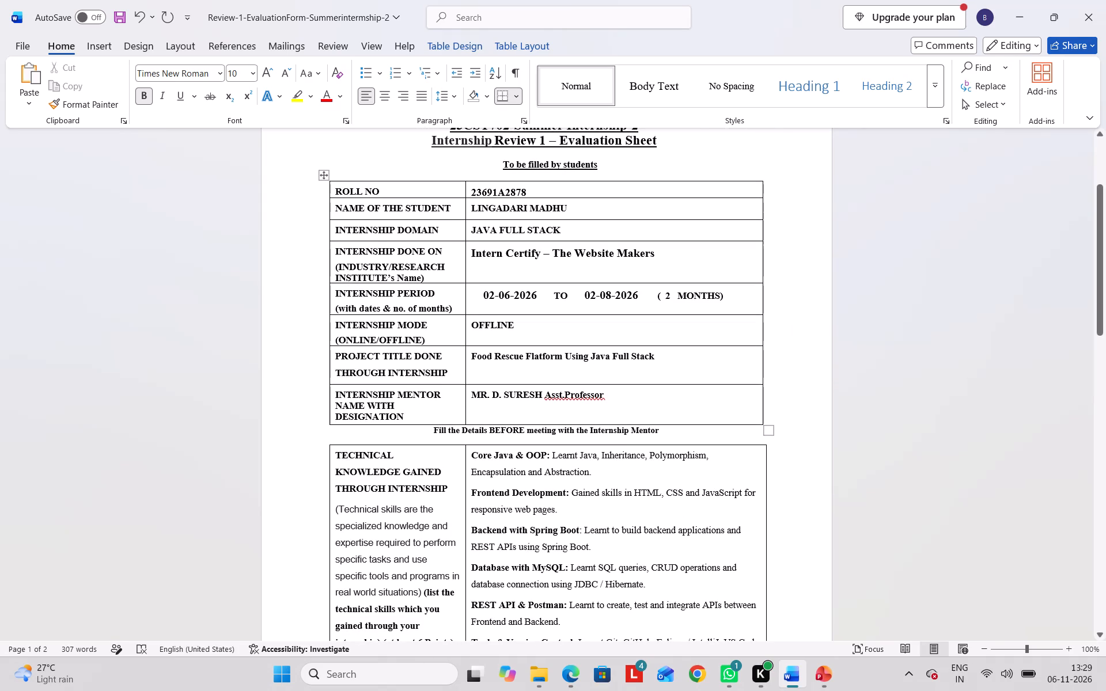
click(660, 368)
drag(660, 368, 465, 367)
click(543, 363)
drag(658, 354, 472, 356)
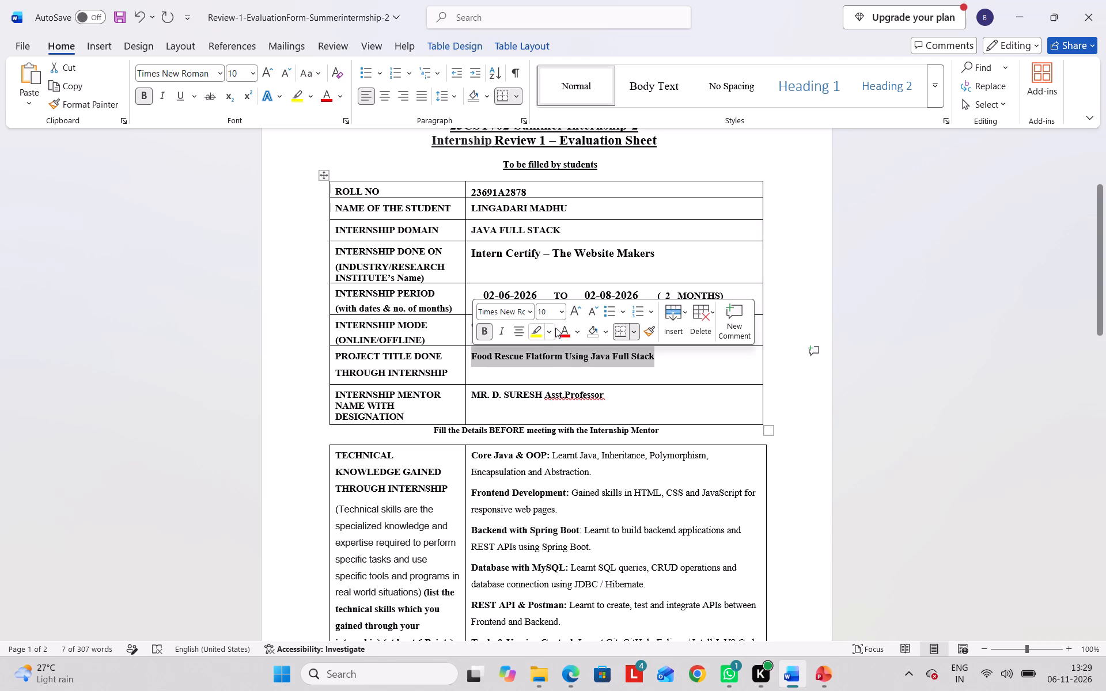
click(563, 315)
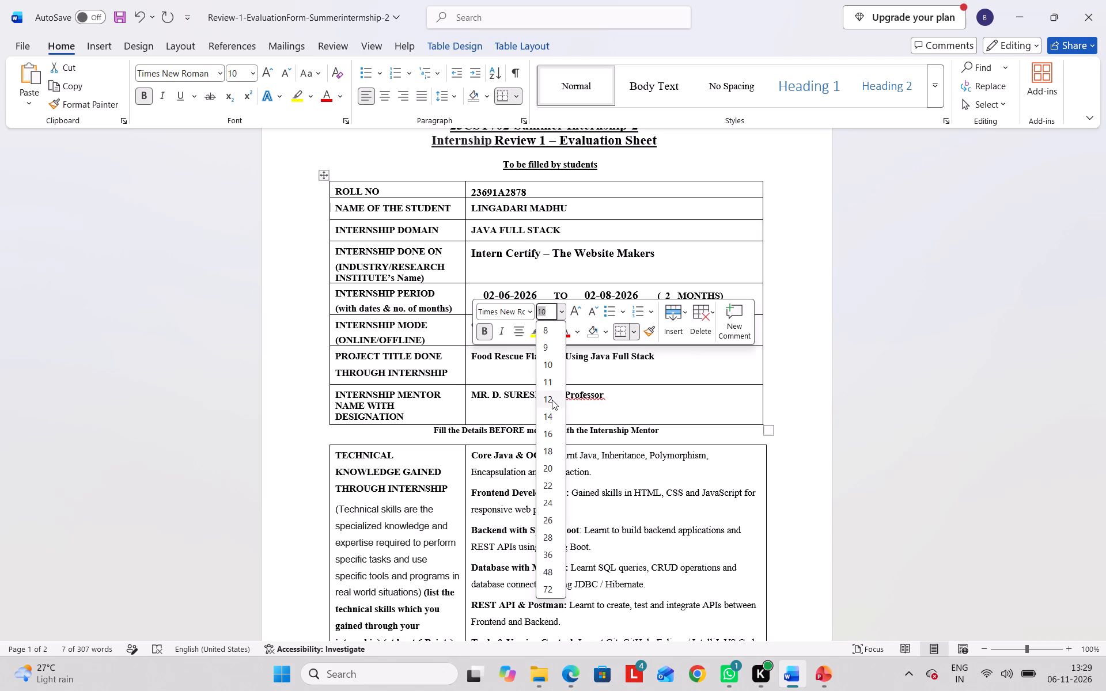
click(552, 400)
click(758, 390)
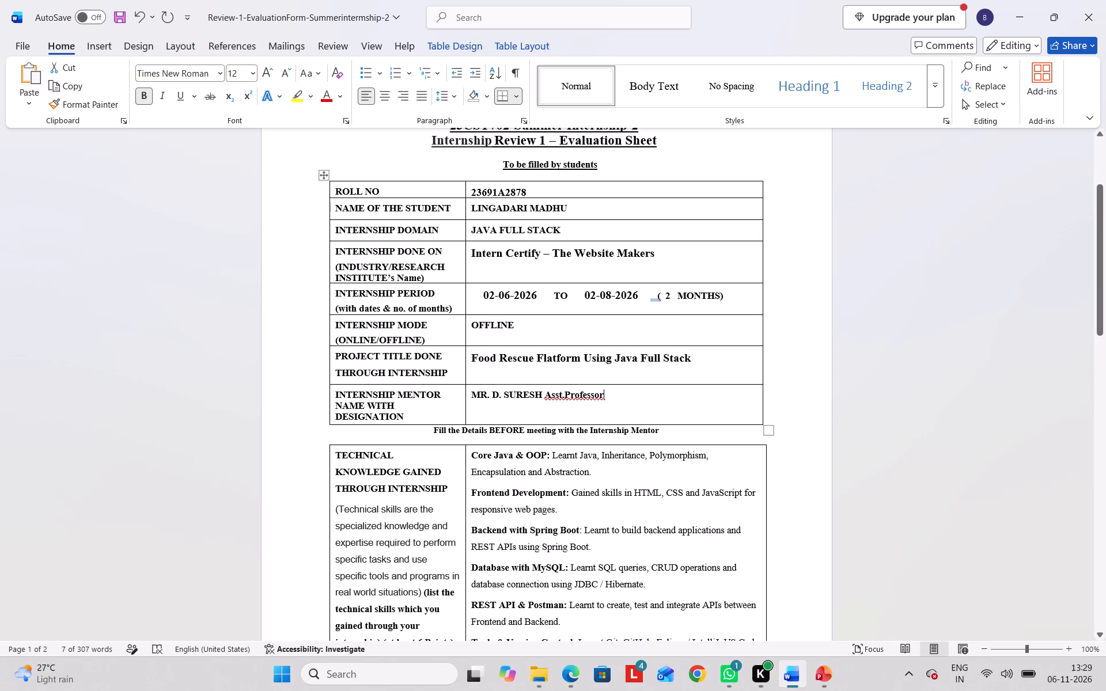
scroll(758, 390, down, 7)
scroll(758, 390, up, 1)
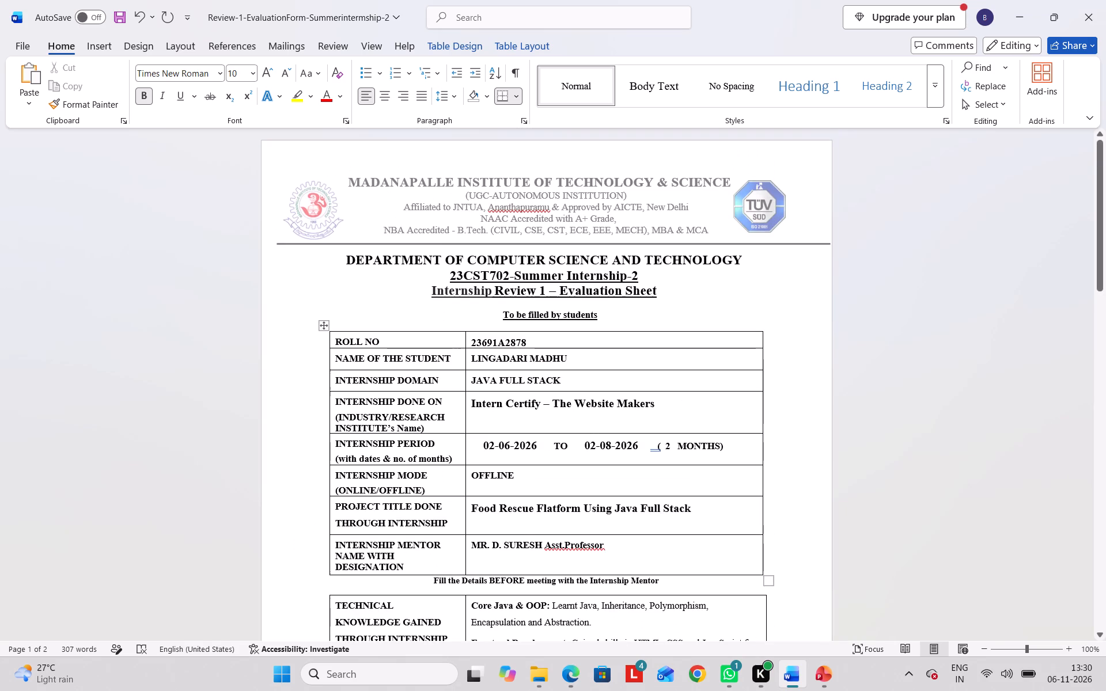
scroll(758, 390, up, 1)
scroll(735, 538, down, 1)
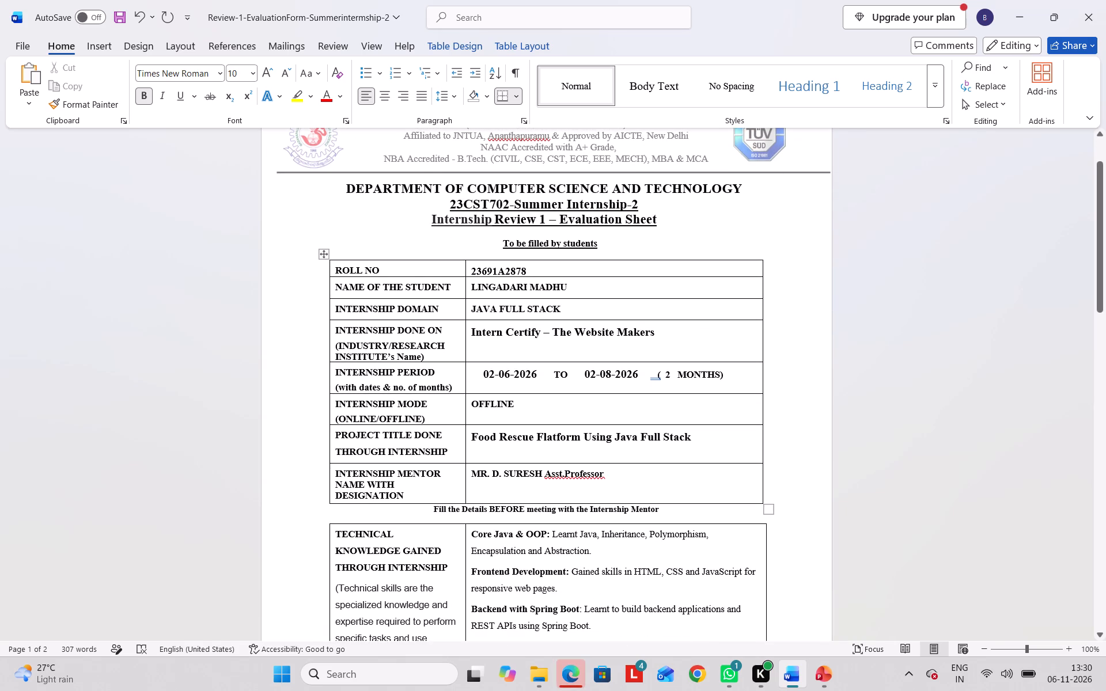
click(680, 485)
click(790, 454)
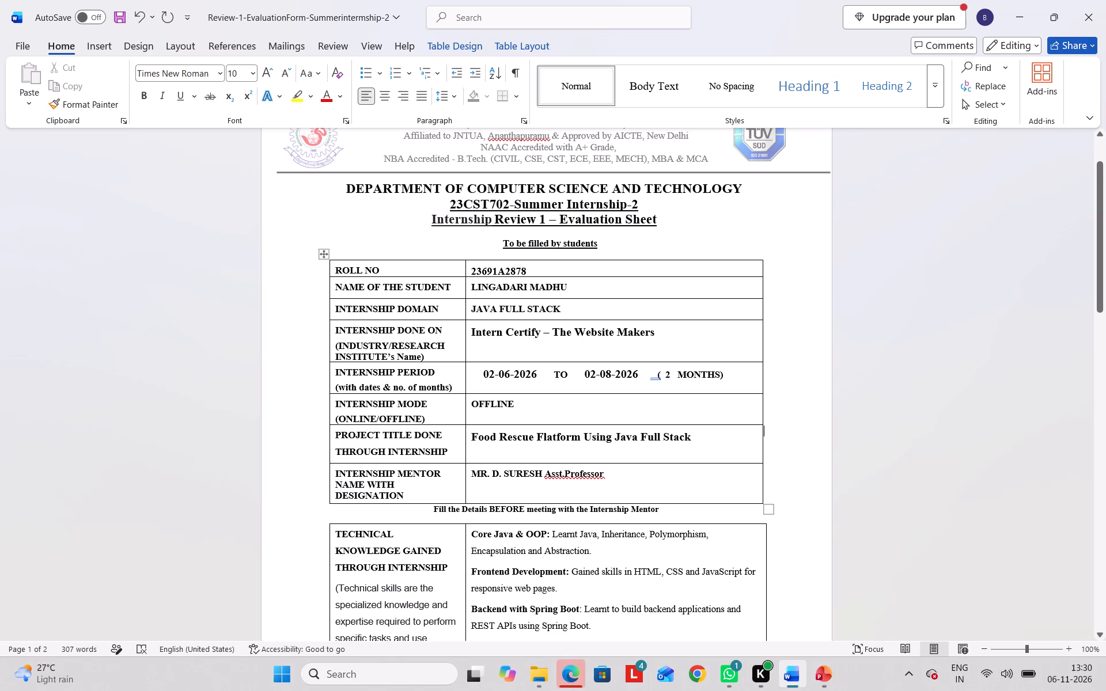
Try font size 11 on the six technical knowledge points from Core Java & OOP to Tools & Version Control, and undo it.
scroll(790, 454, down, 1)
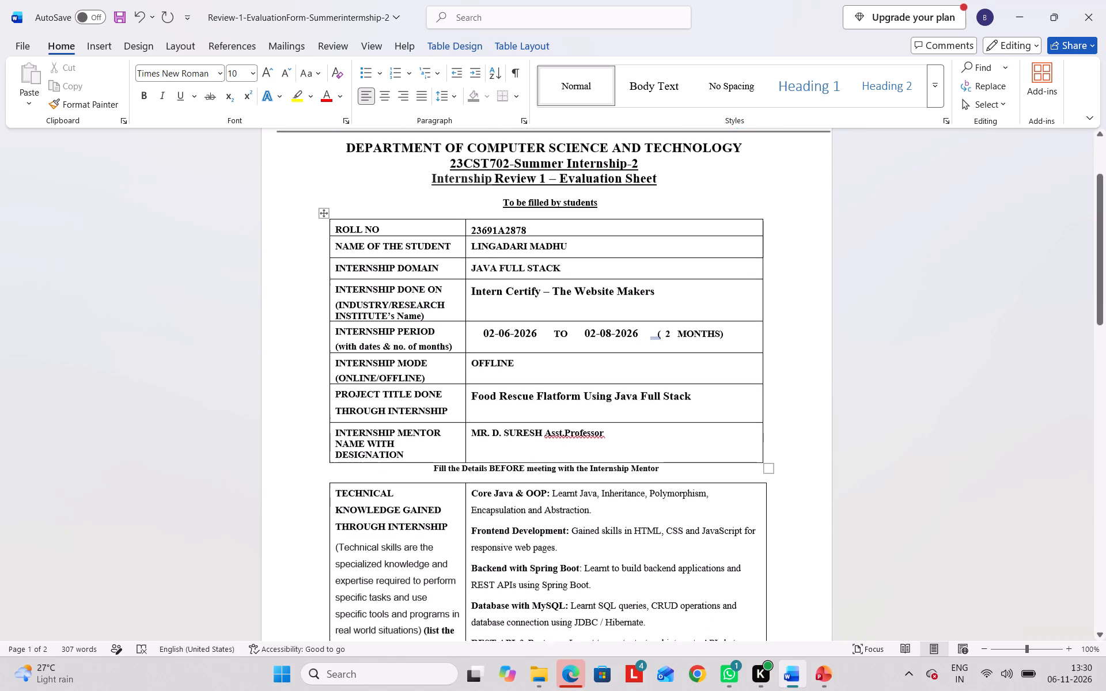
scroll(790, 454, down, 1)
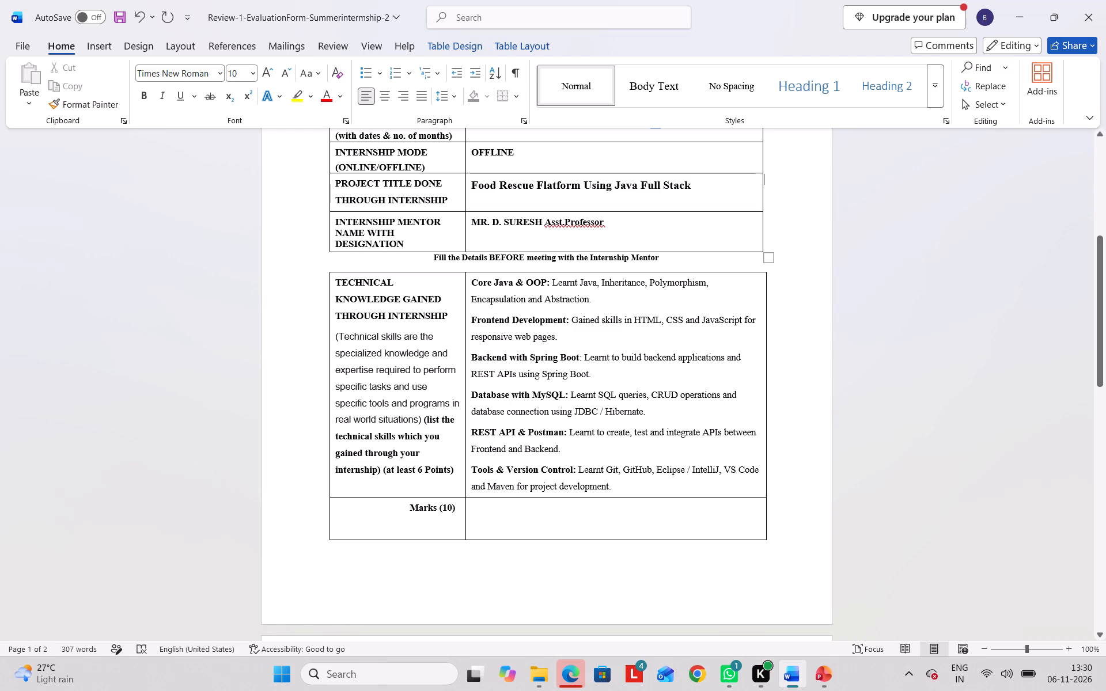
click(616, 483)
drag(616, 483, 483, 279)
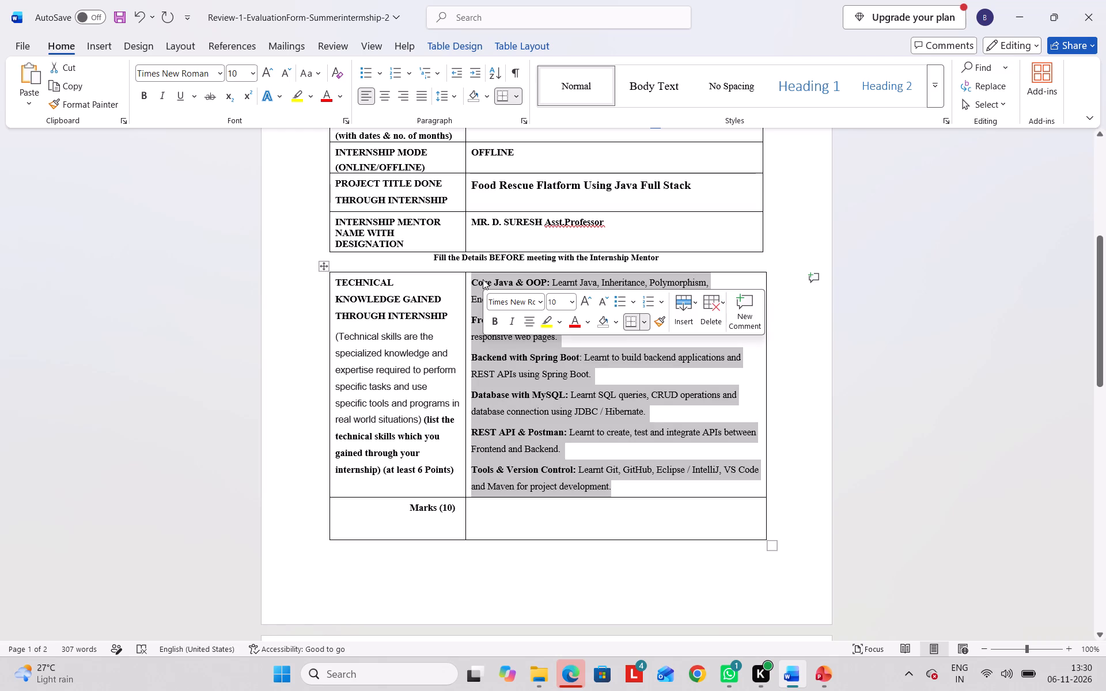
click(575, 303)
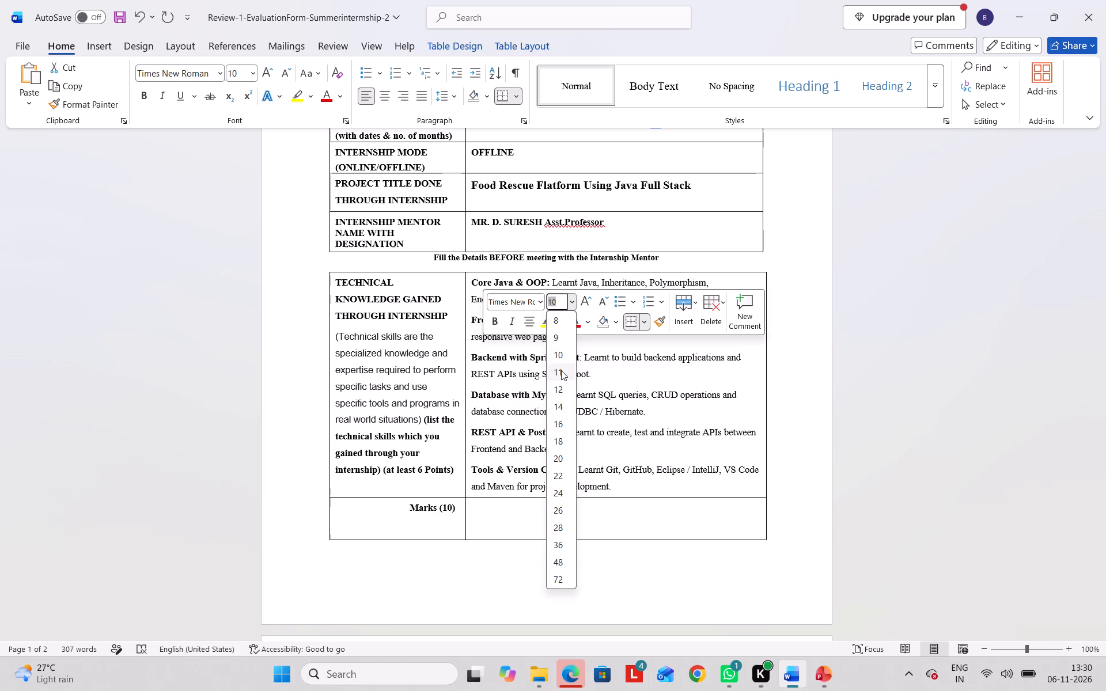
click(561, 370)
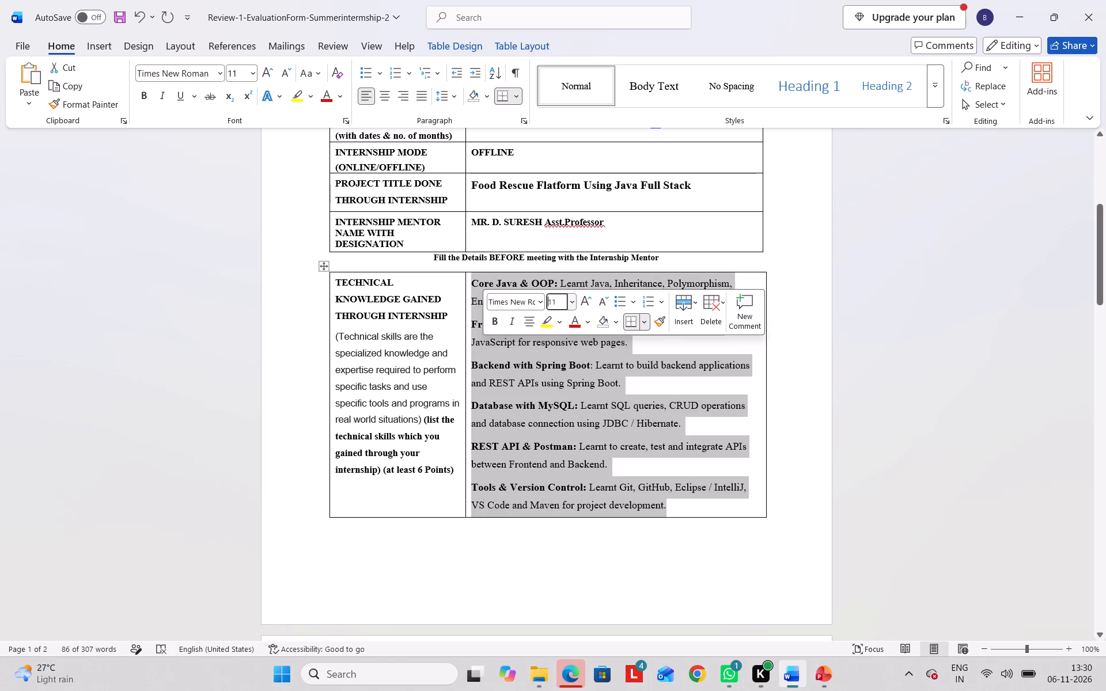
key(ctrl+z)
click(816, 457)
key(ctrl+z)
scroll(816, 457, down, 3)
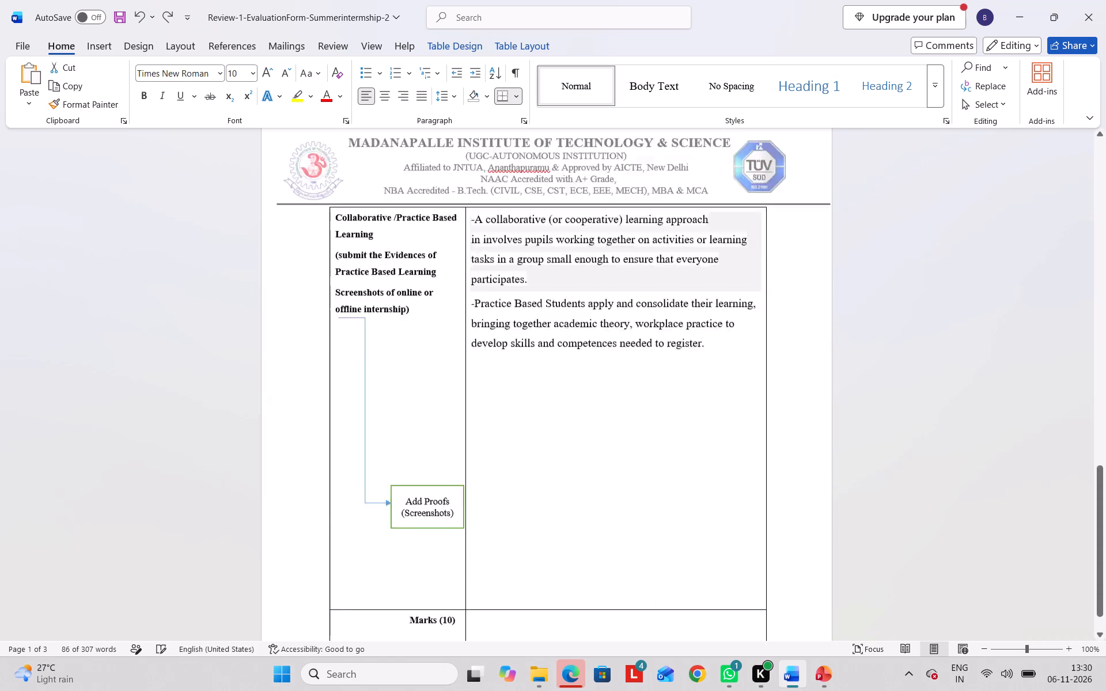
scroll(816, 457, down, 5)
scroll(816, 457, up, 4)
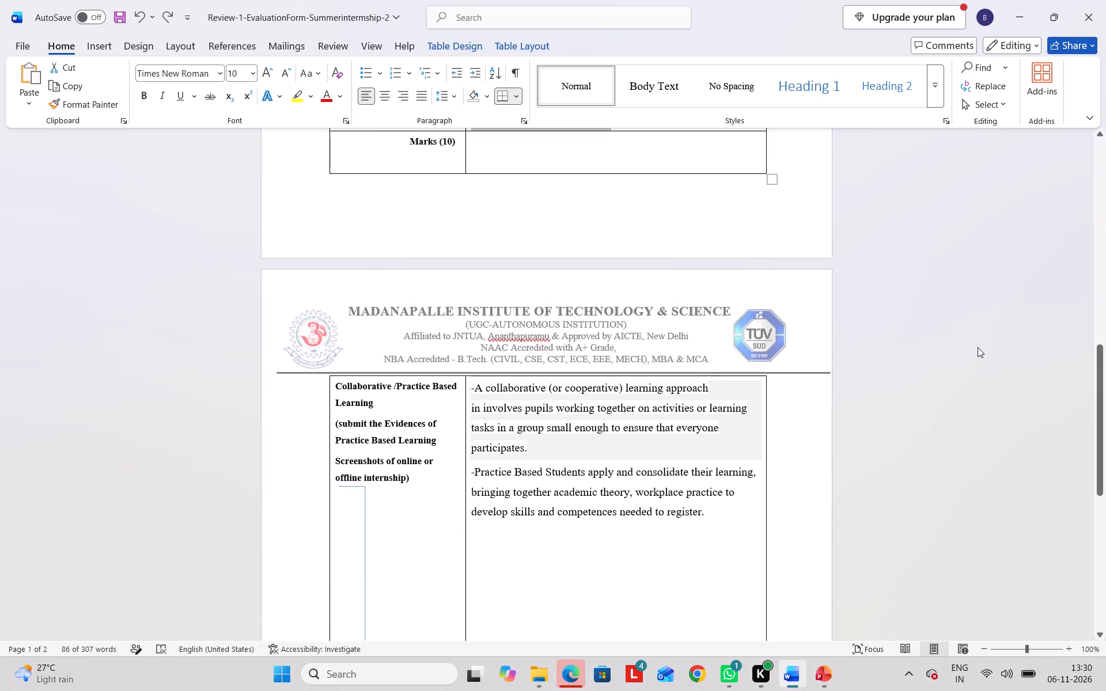
Review the layout of the first page, from the internship details to the technical knowledge section.
click(978, 347)
scroll(978, 347, up, 3)
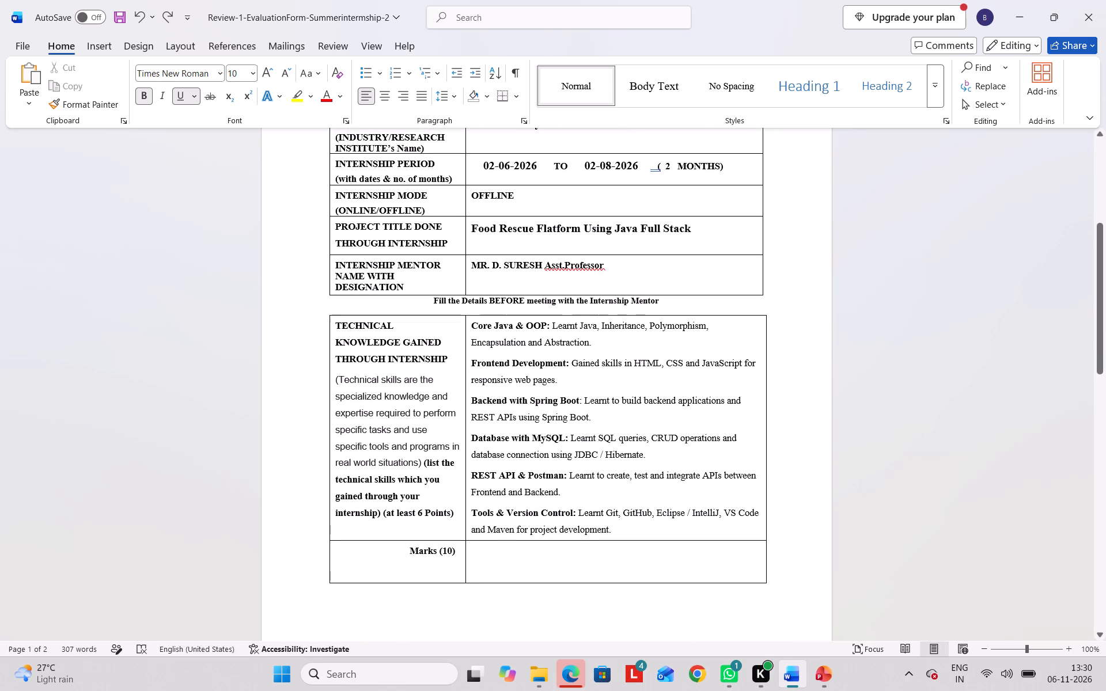
scroll(978, 347, up, 2)
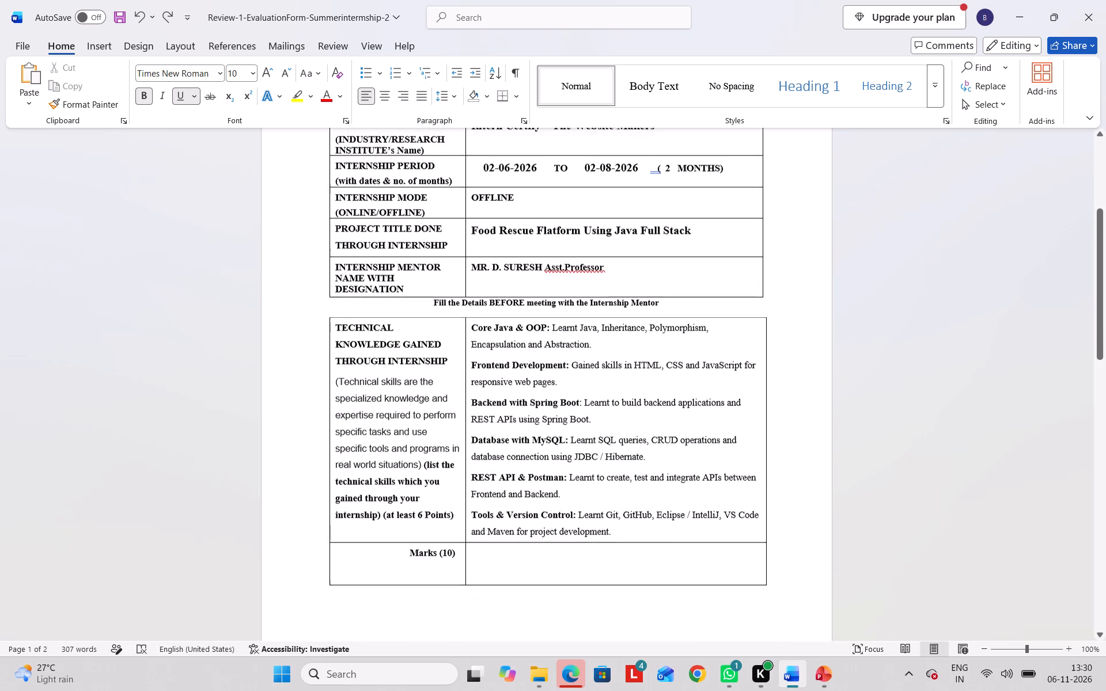
scroll(978, 347, up, 2)
scroll(978, 347, down, 1)
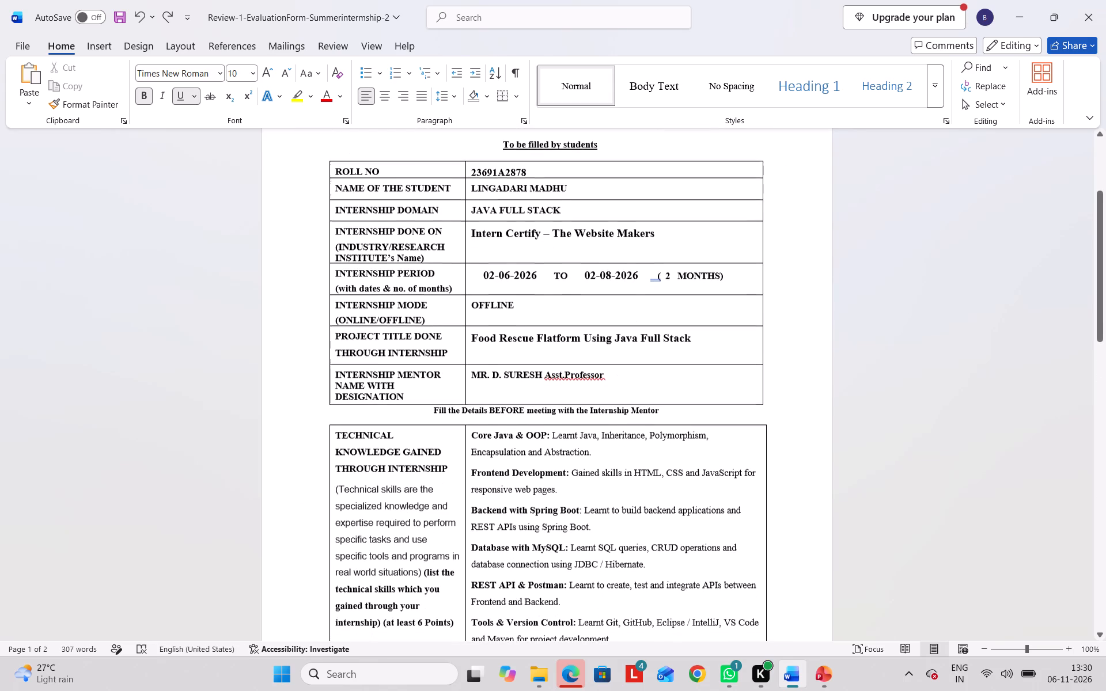
scroll(978, 347, down, 1)
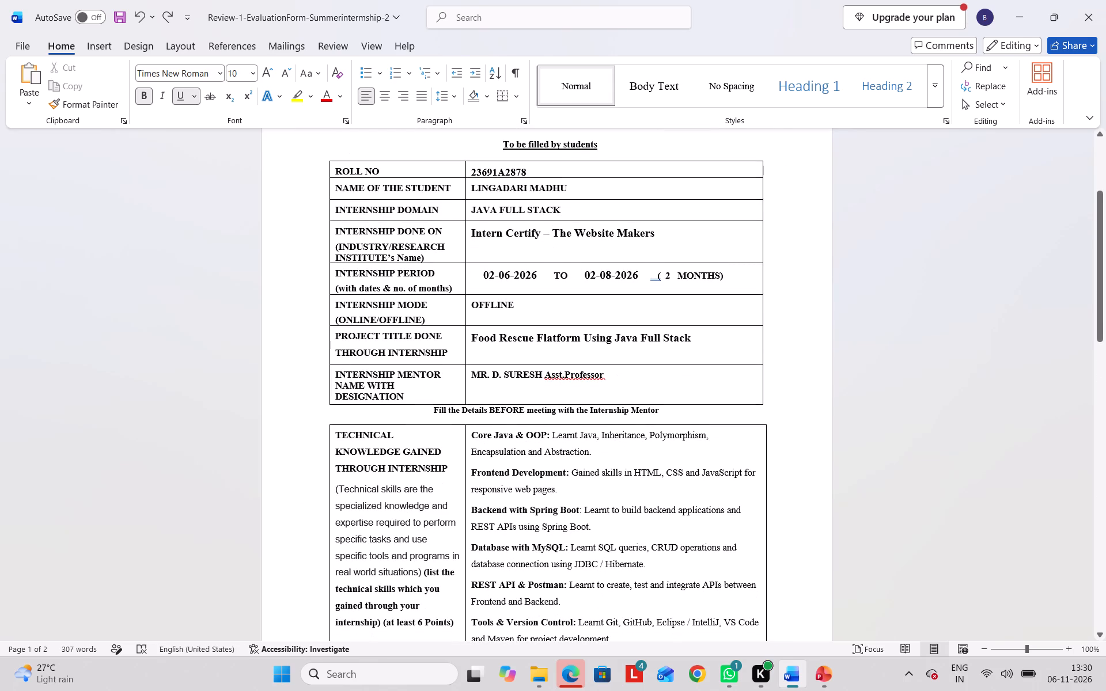
scroll(978, 347, up, 5)
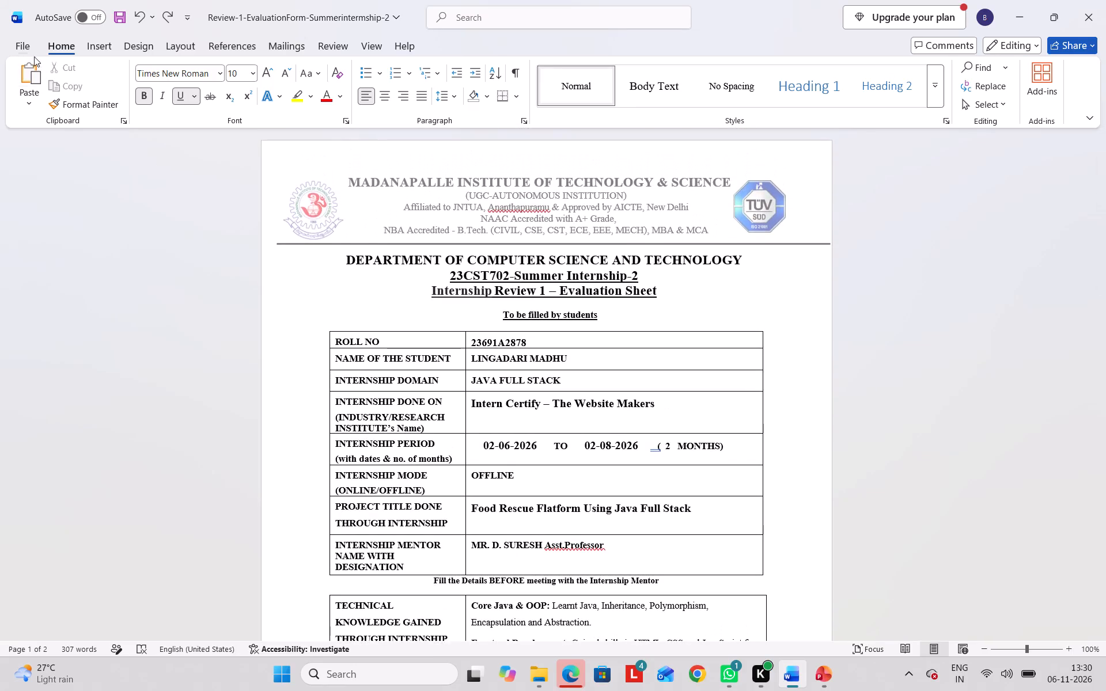
Save the form as a Word document named Review-1-EvaluationForm-Summerintermship-2 in the OneDrive Documents folder, and close the save dialog.
click(32, 51)
click(53, 272)
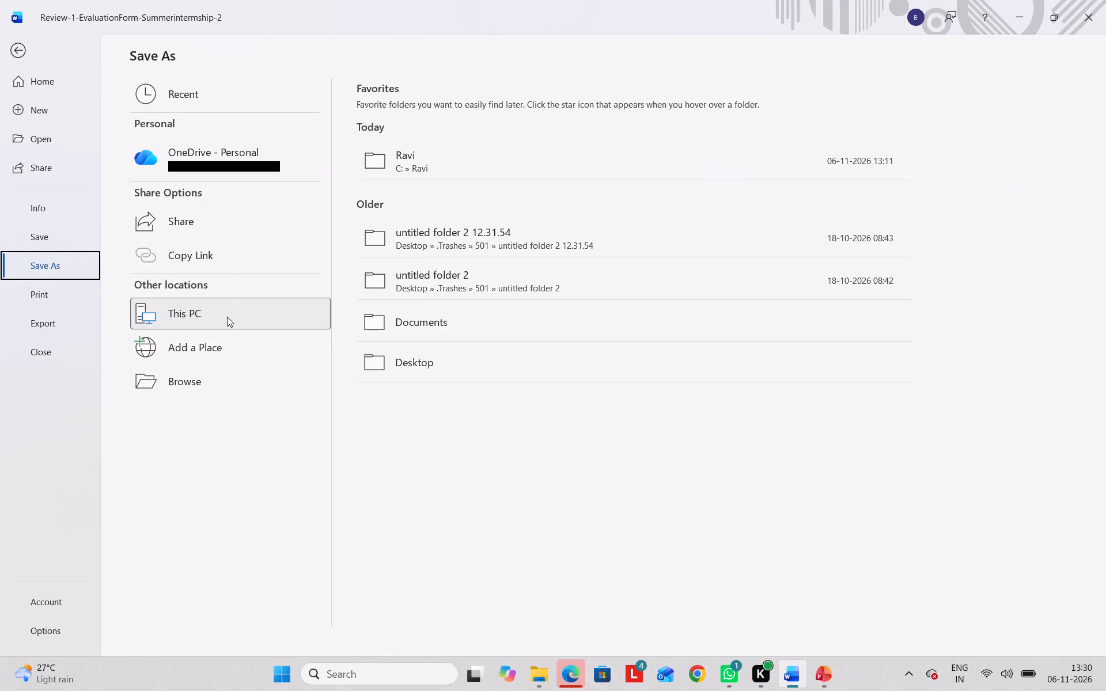
double_click(227, 317)
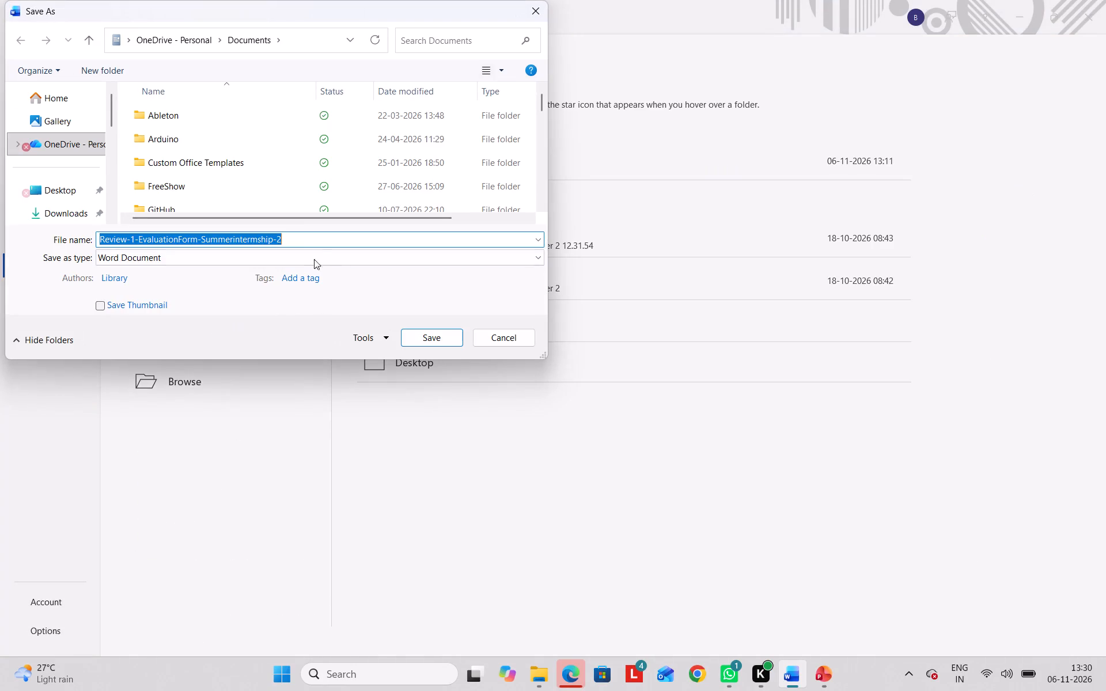
click(435, 343)
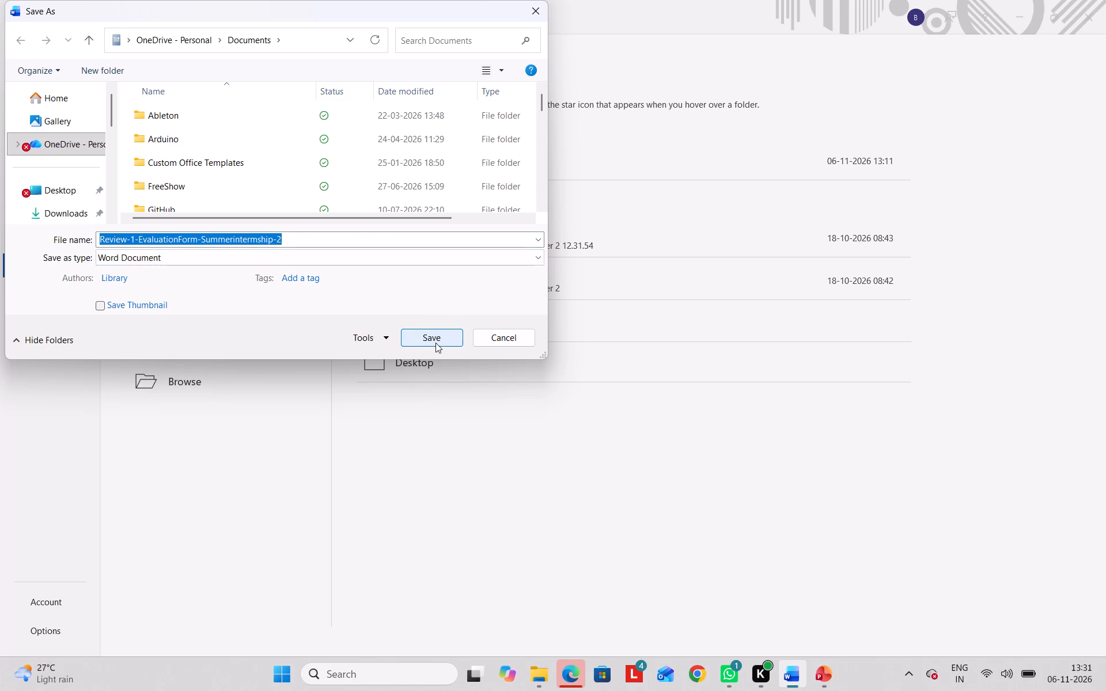
click(435, 341)
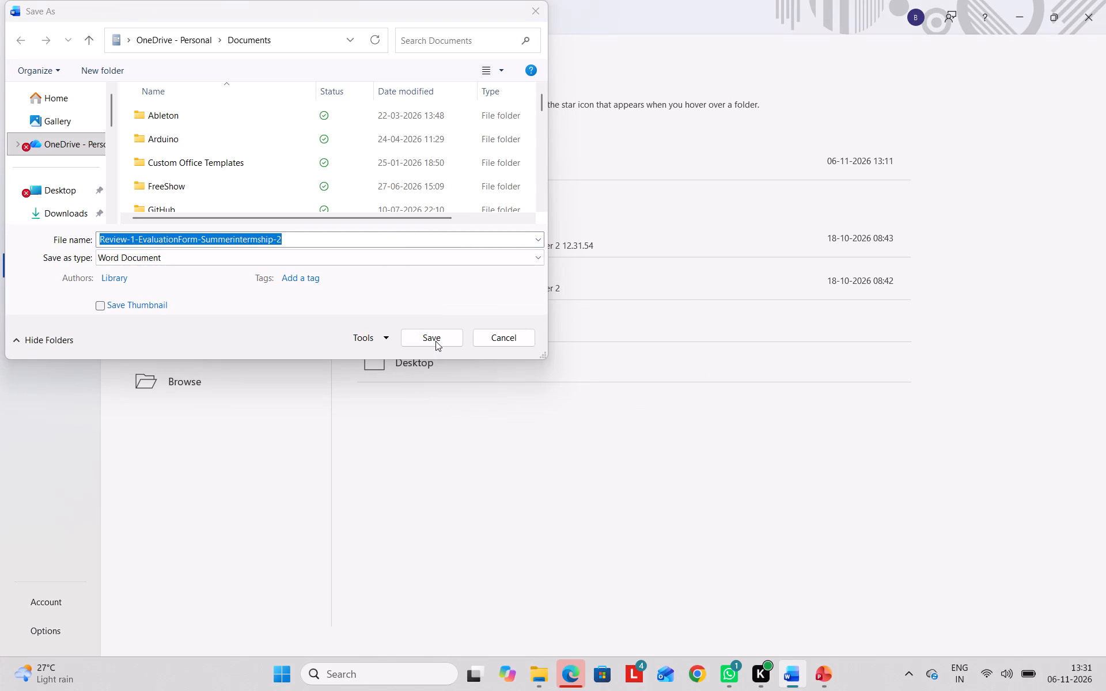
click(435, 341)
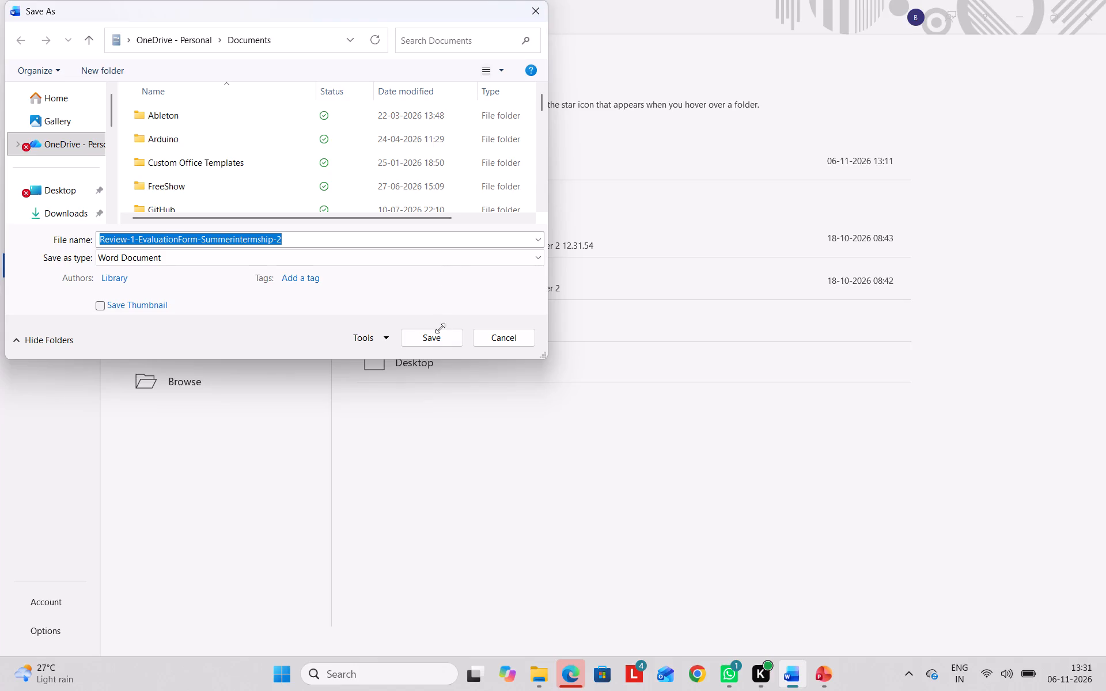
click(440, 333)
triple_click(438, 340)
drag(532, 0, 536, 13)
click(536, 13)
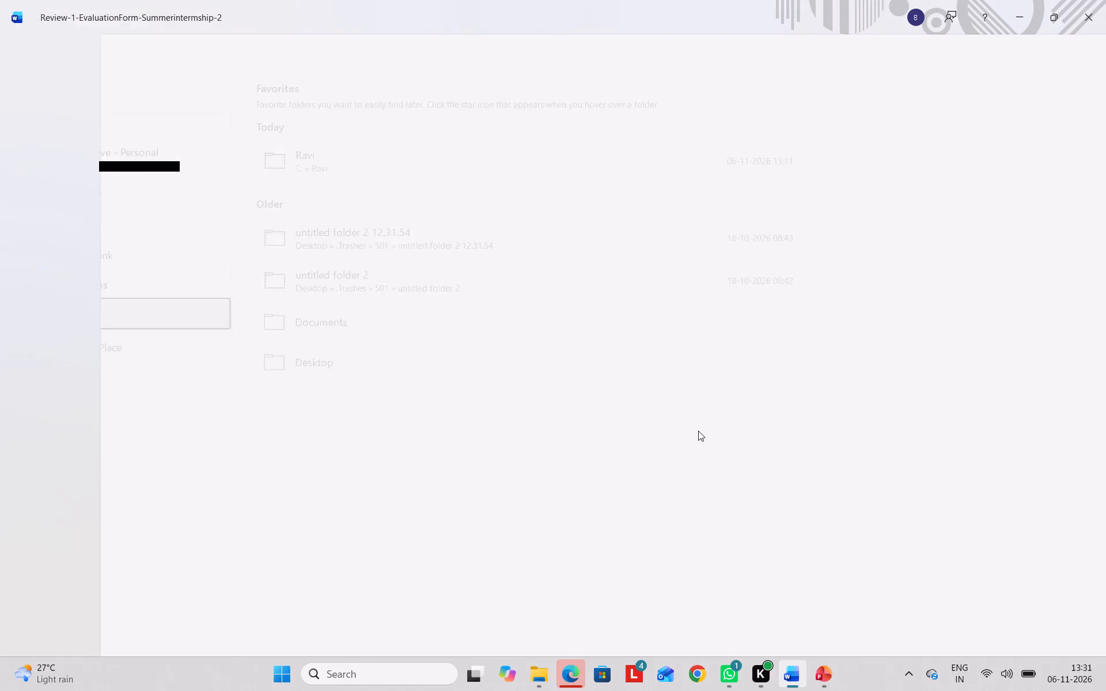
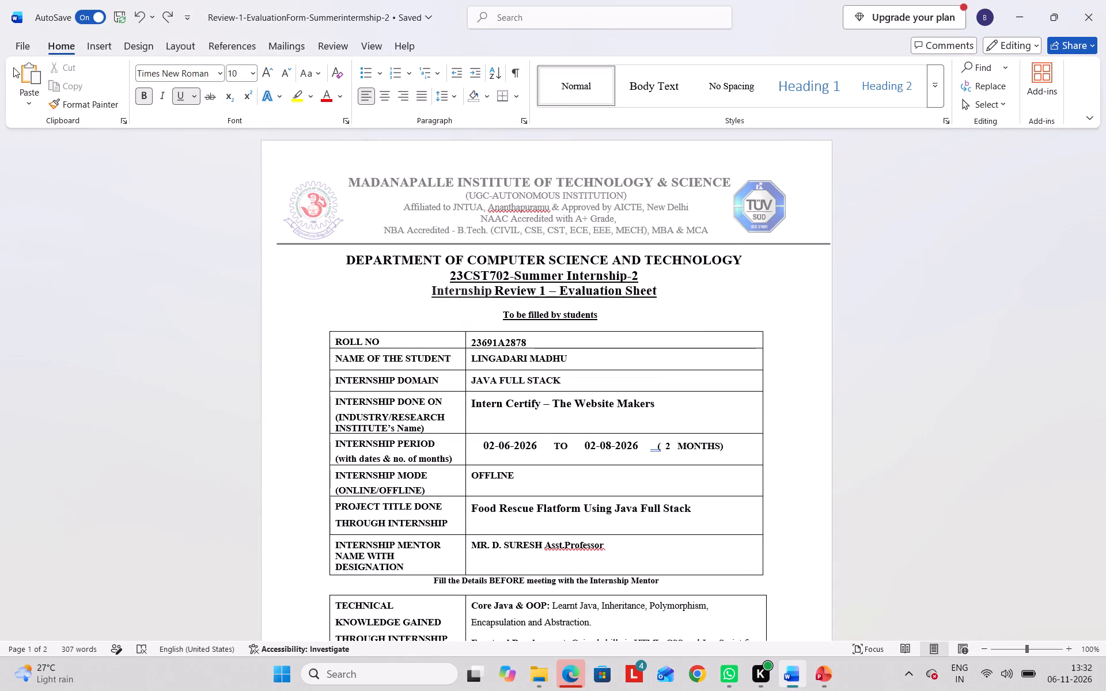
Open the recently saved Review-1-EvaluationForm-Summerintermship-2 document from the OneDrive Documents folder.
click(29, 45)
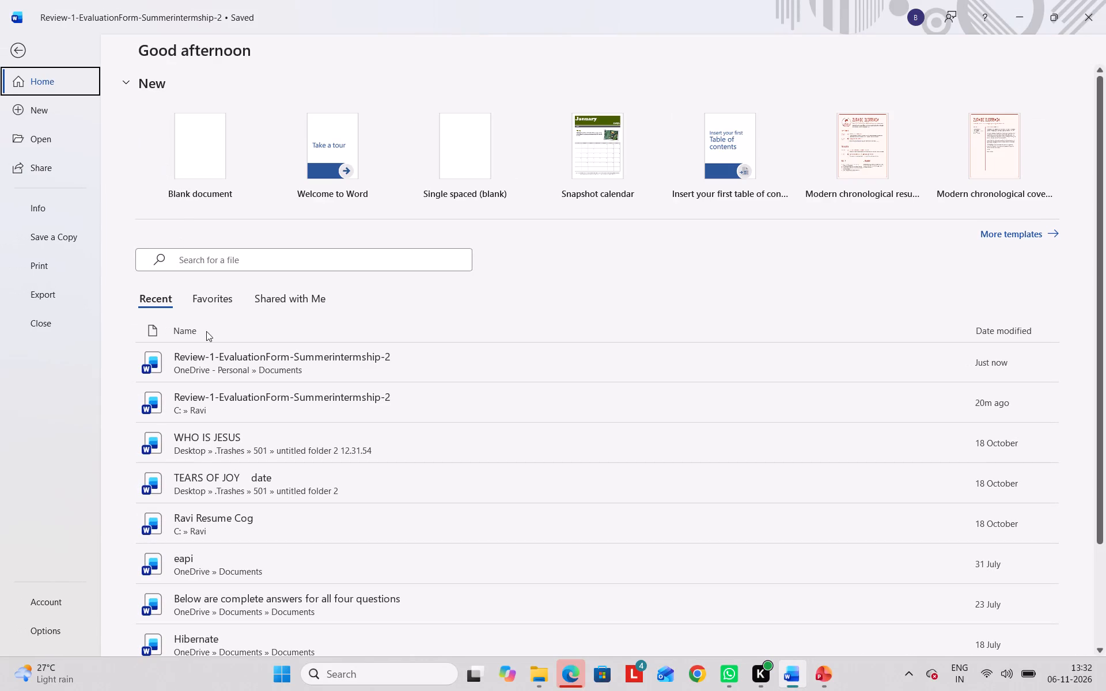
double_click(234, 374)
click(739, 409)
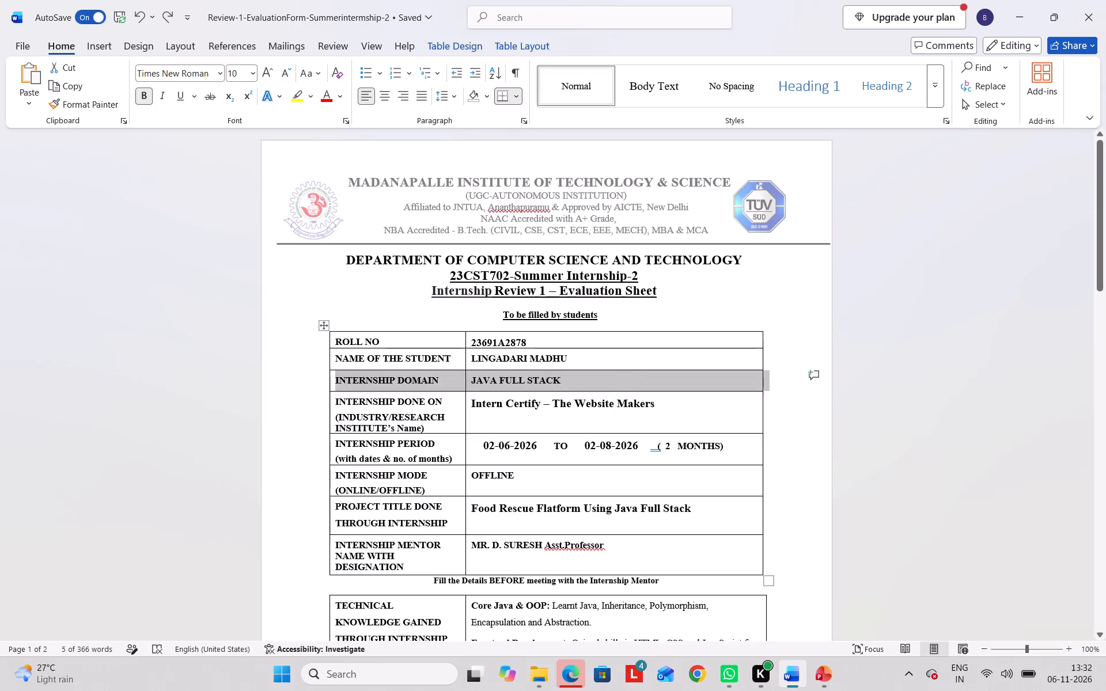
Save a copy of the form as a Word document in OneDrive Documents, adding the student's roll number after the existing file name.
click(20, 55)
click(58, 238)
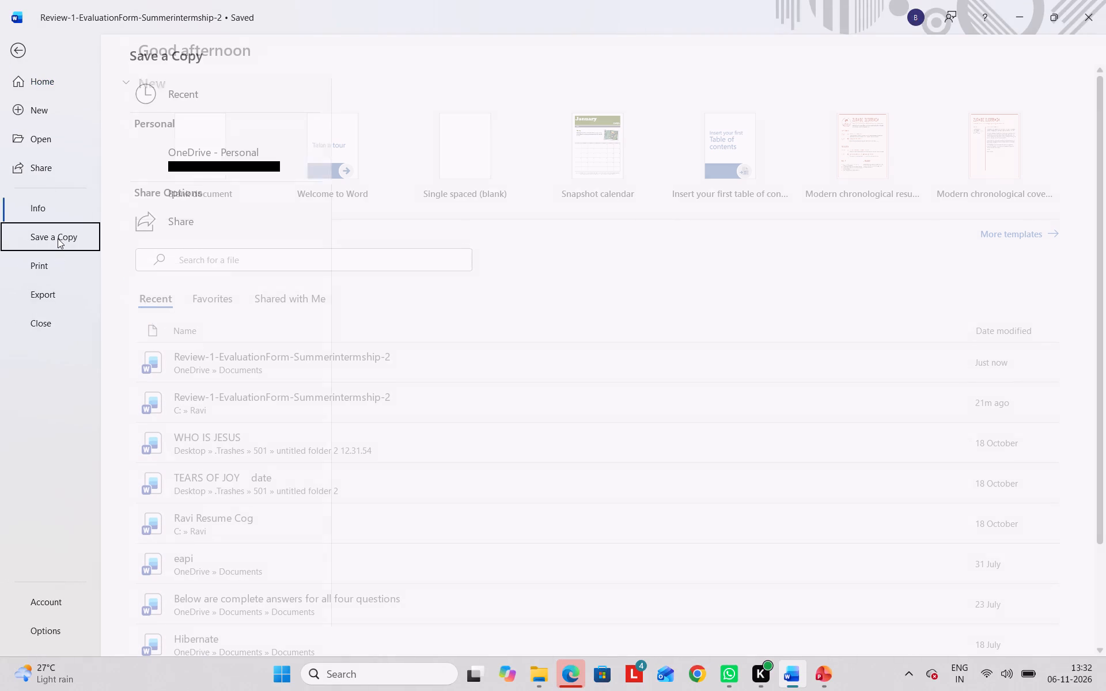
double_click(222, 298)
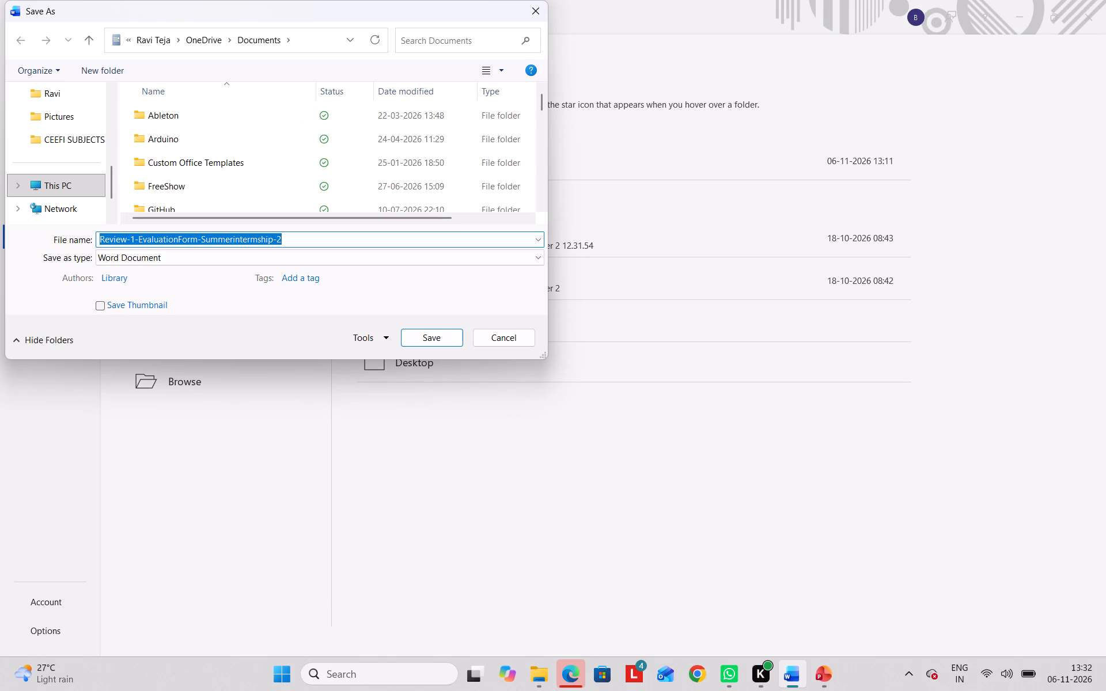
click(291, 242)
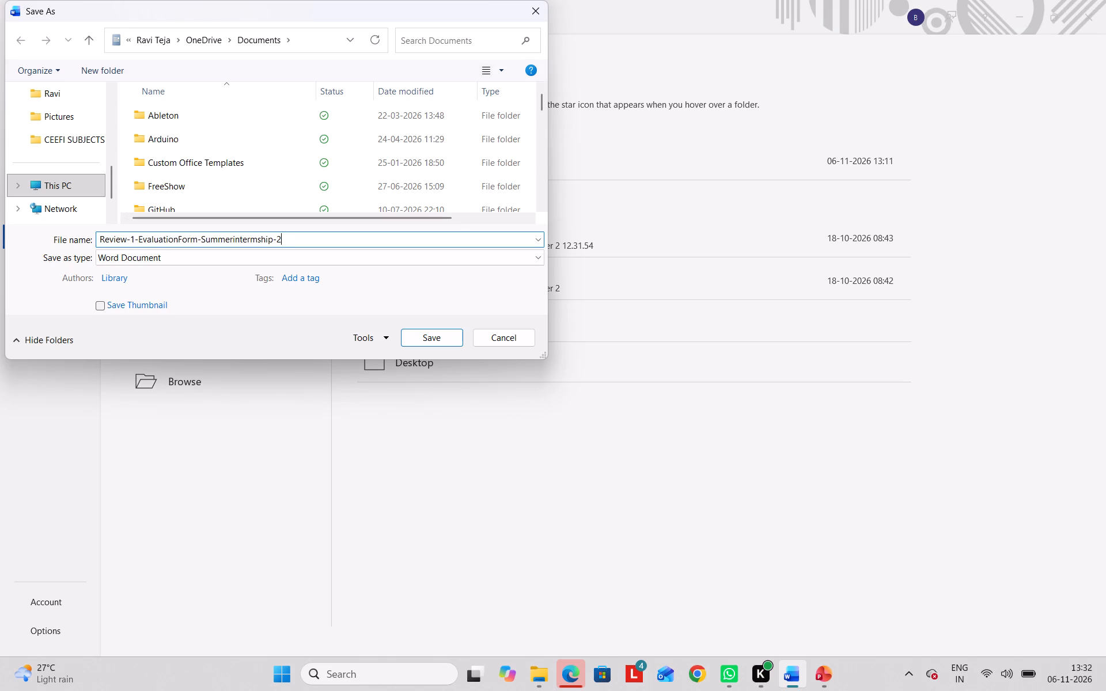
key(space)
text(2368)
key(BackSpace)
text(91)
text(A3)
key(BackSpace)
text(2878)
click(416, 343)
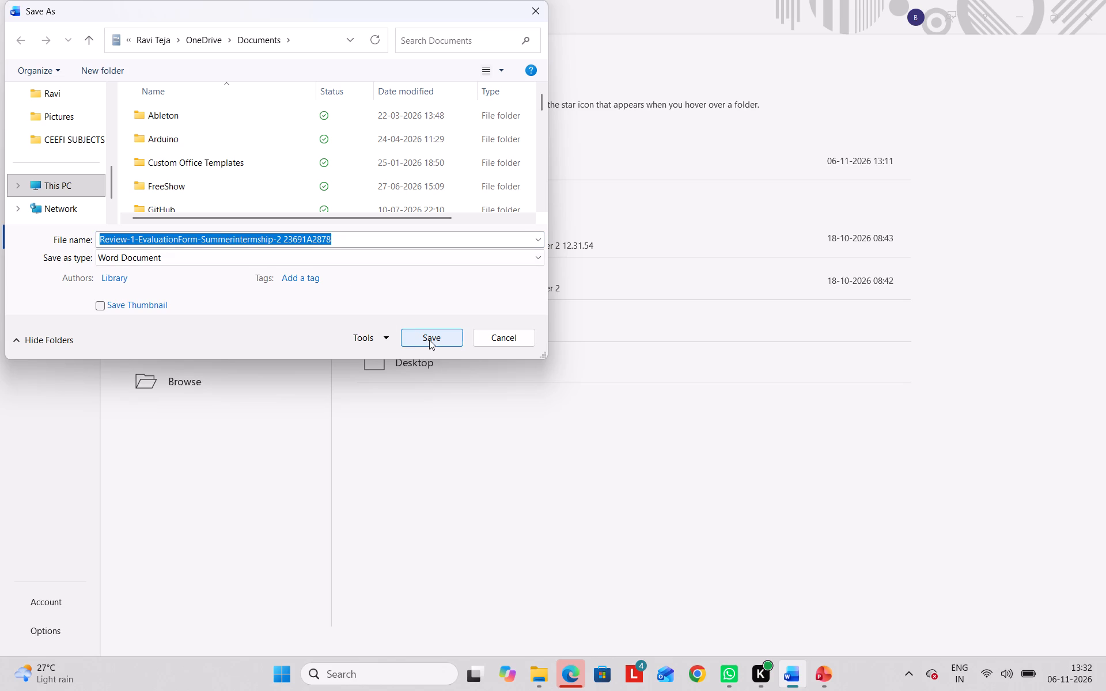
click(429, 340)
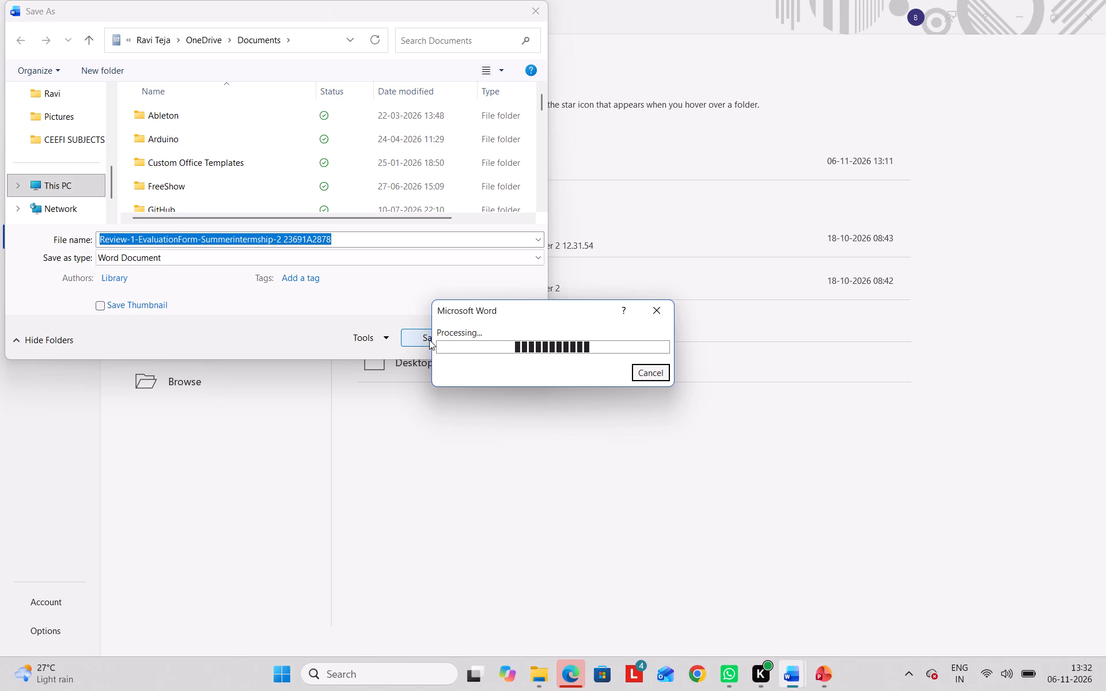